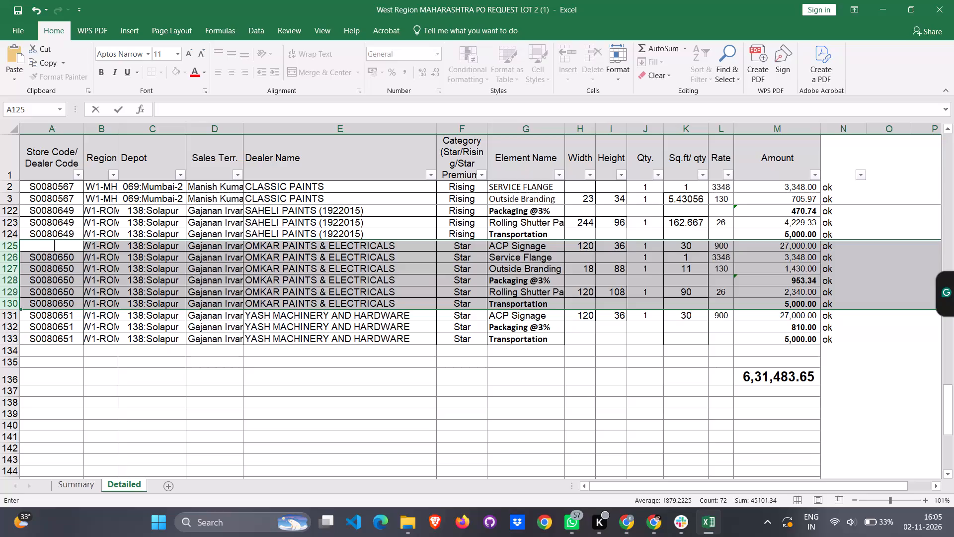
Close the West Region MAHARASHTRA PO REQUEST LOT 2 (1) workbook without saving its changes.
left_click(931, 9)
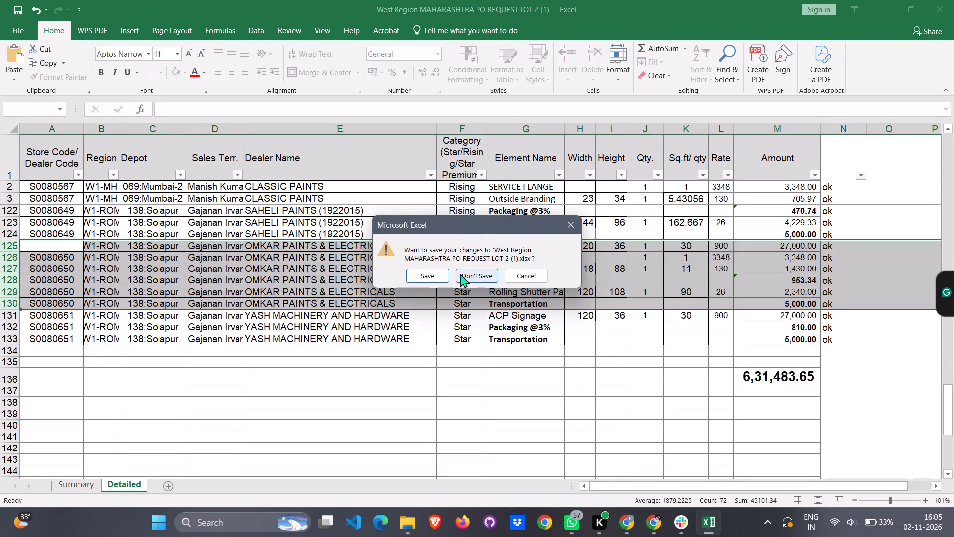
left_click(460, 274)
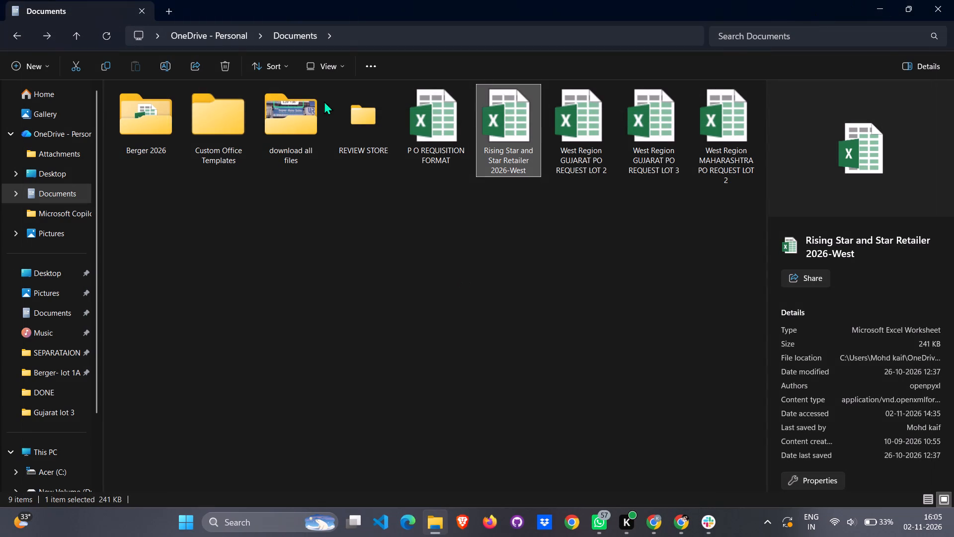
In File Explorer, open the SEPARATAION ESTIMATE folder nested inside the folder of the same name within Berger 2026.
triple_click(139, 136)
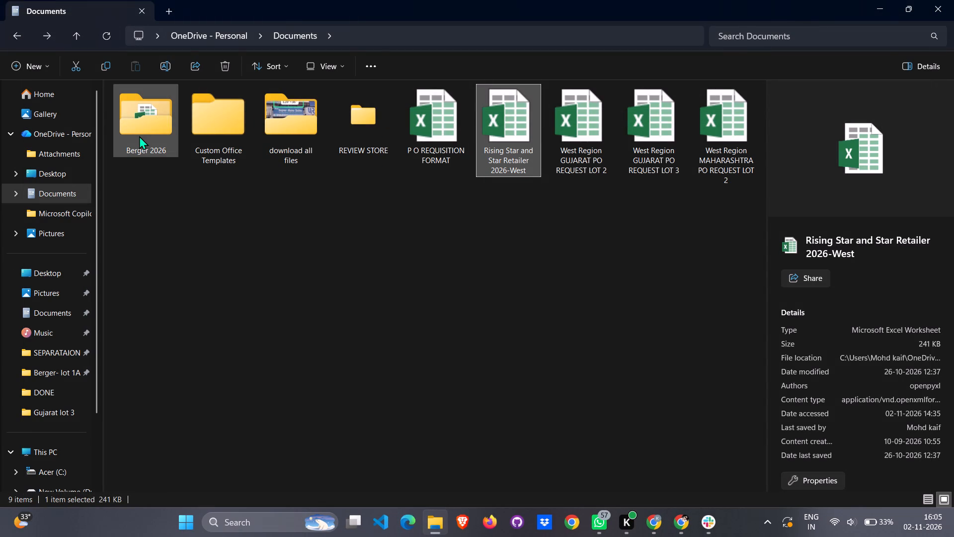
left_click(139, 136)
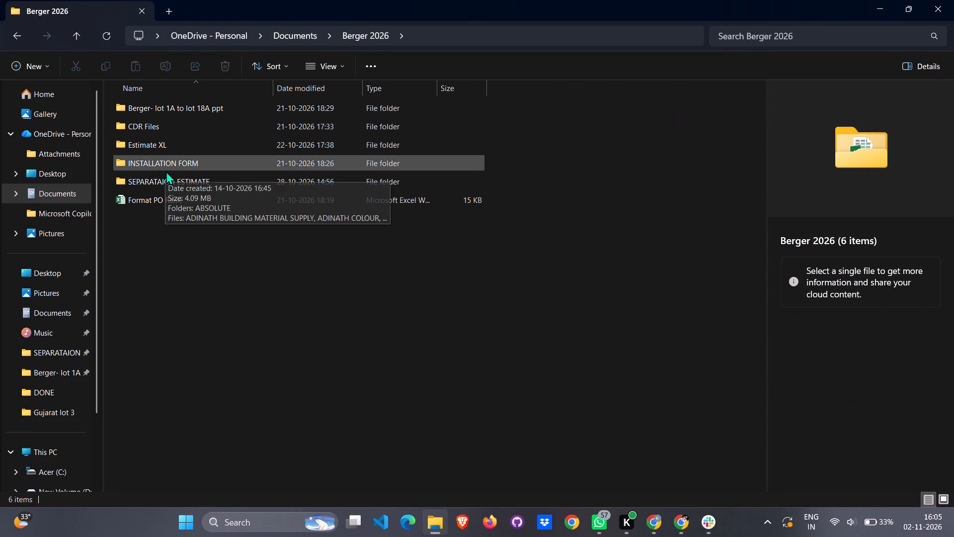
triple_click(167, 179)
left_click(167, 179)
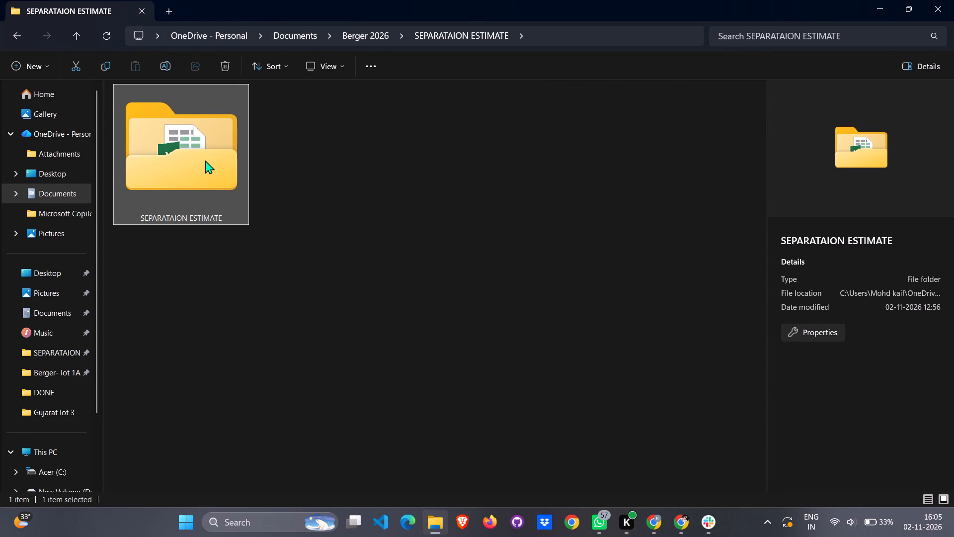
triple_click(205, 160)
left_click(205, 160)
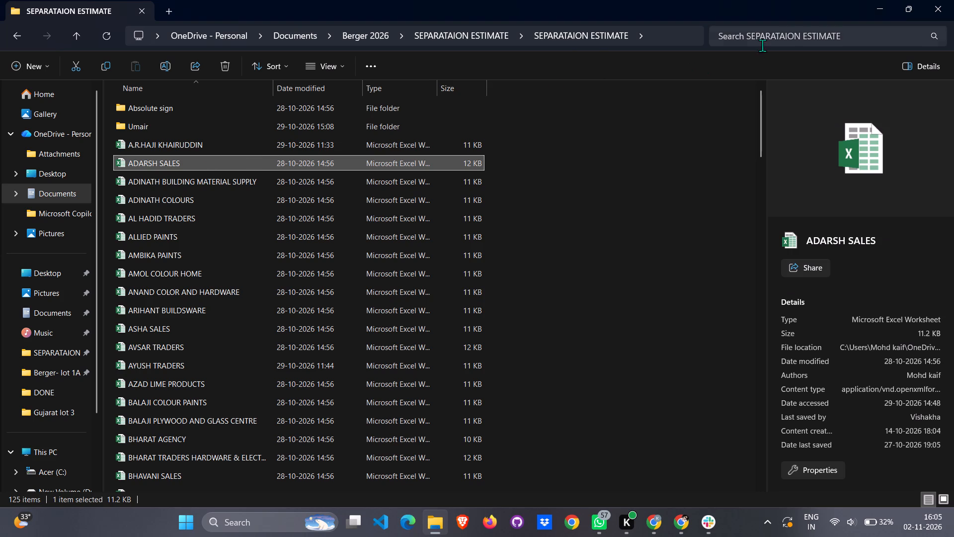
Search the inner SEPARATAION ESTIMATE folder for PATEL.
left_click(767, 41)
type("PATEL")
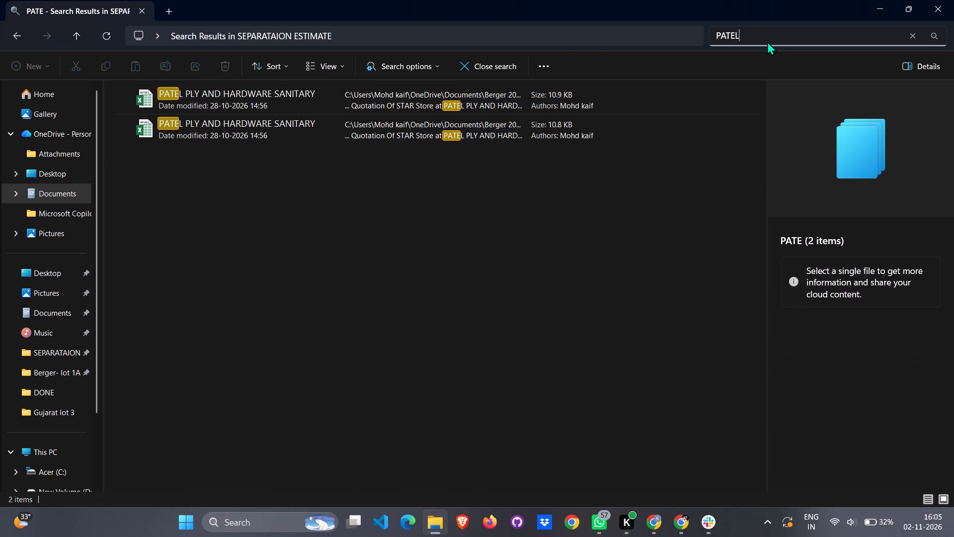
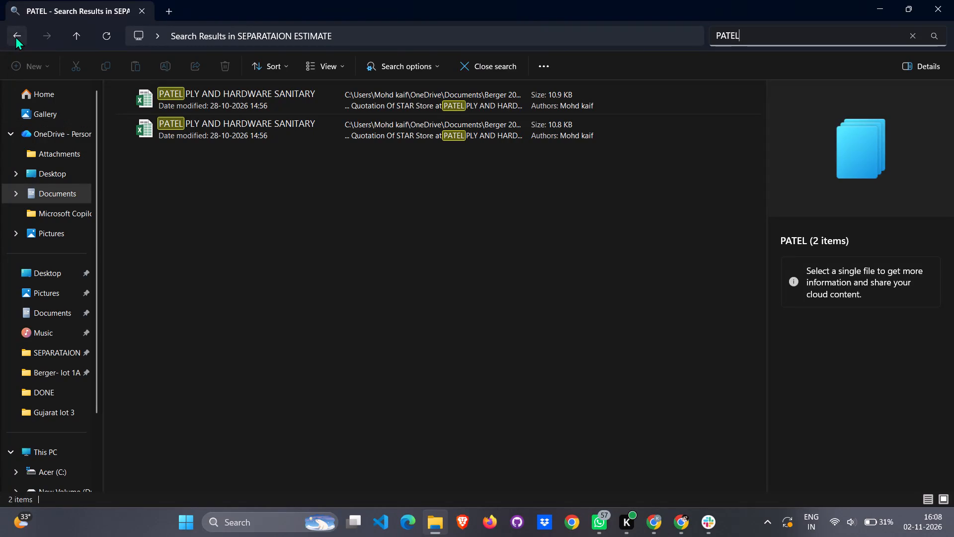
Return to the Berger 2026 folder and open the 18A -Estimate workbook from its Estimate XL folder in a maximized window.
left_click(15, 36)
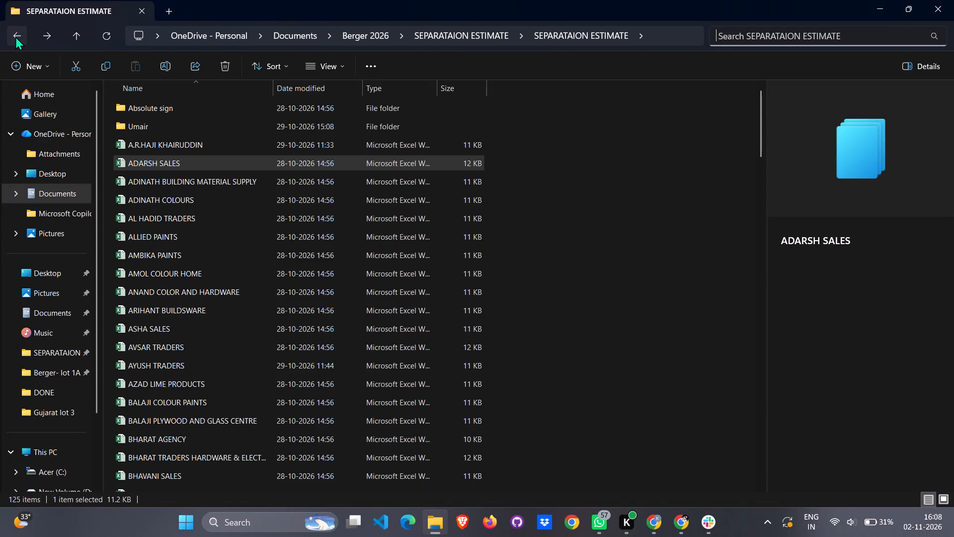
left_click(15, 36)
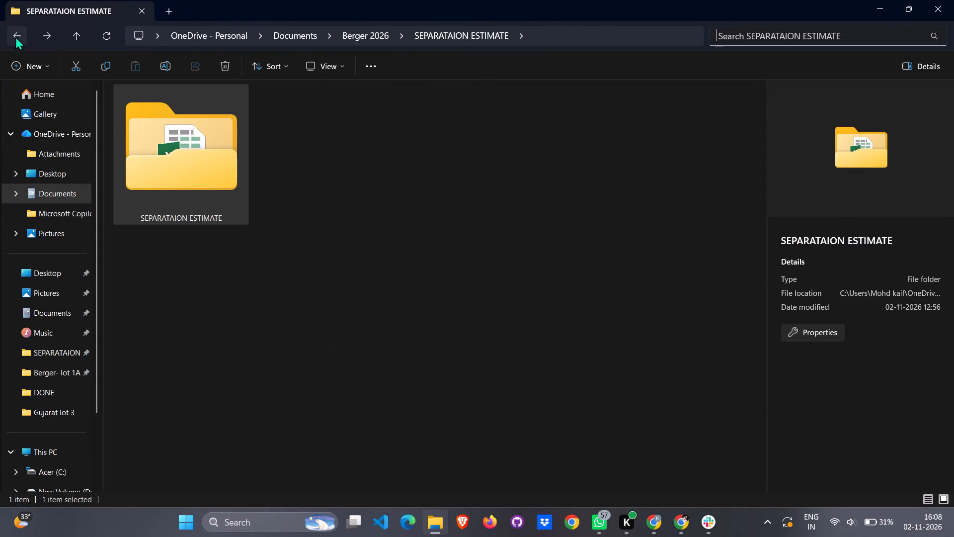
left_click(15, 36)
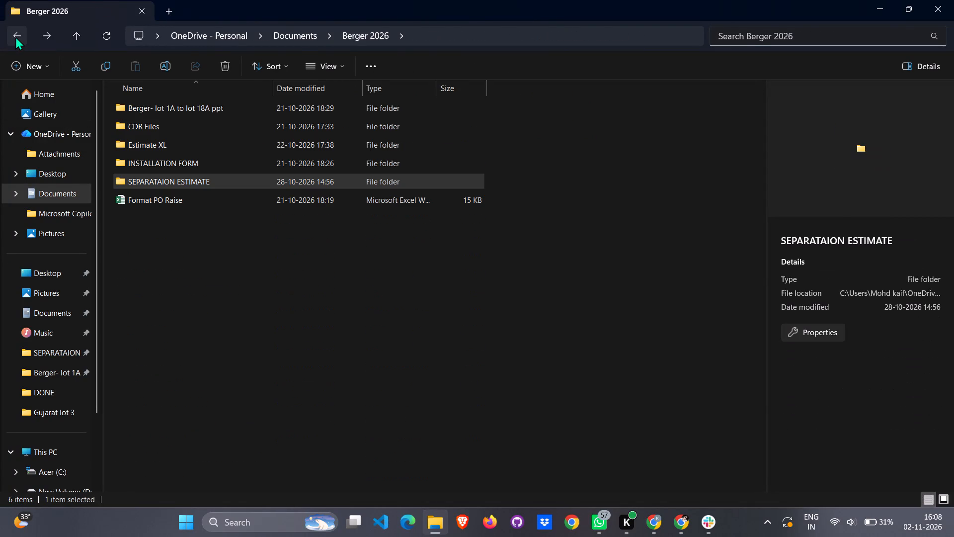
triple_click(158, 140)
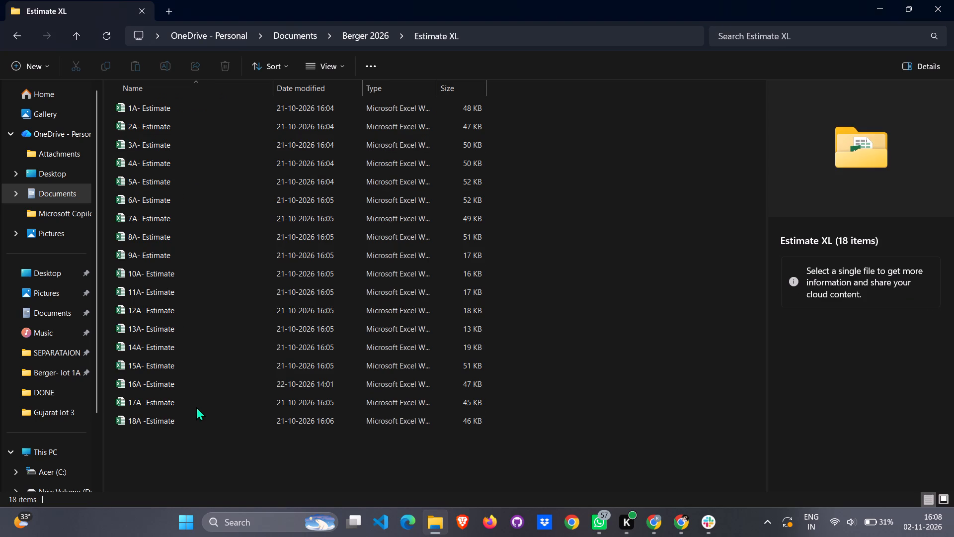
triple_click(196, 415)
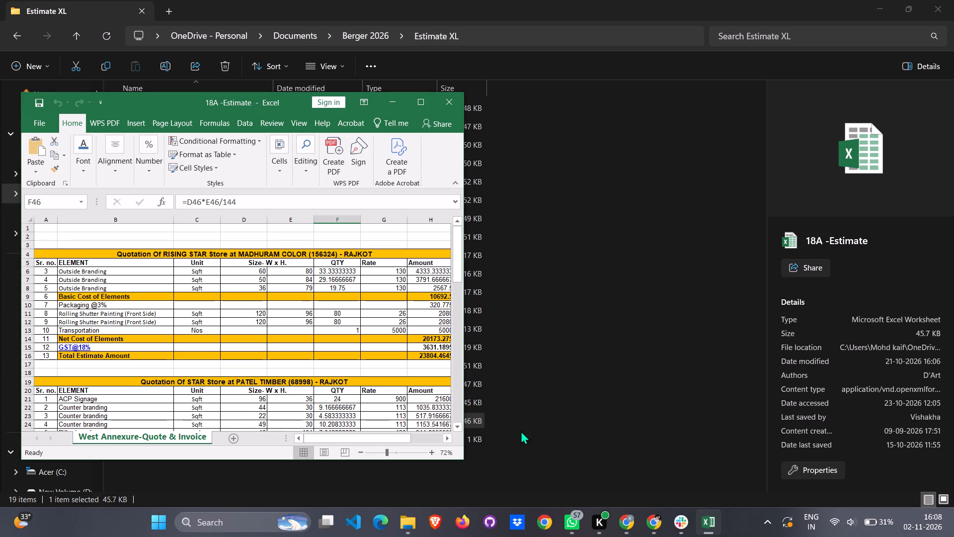
left_click(425, 97)
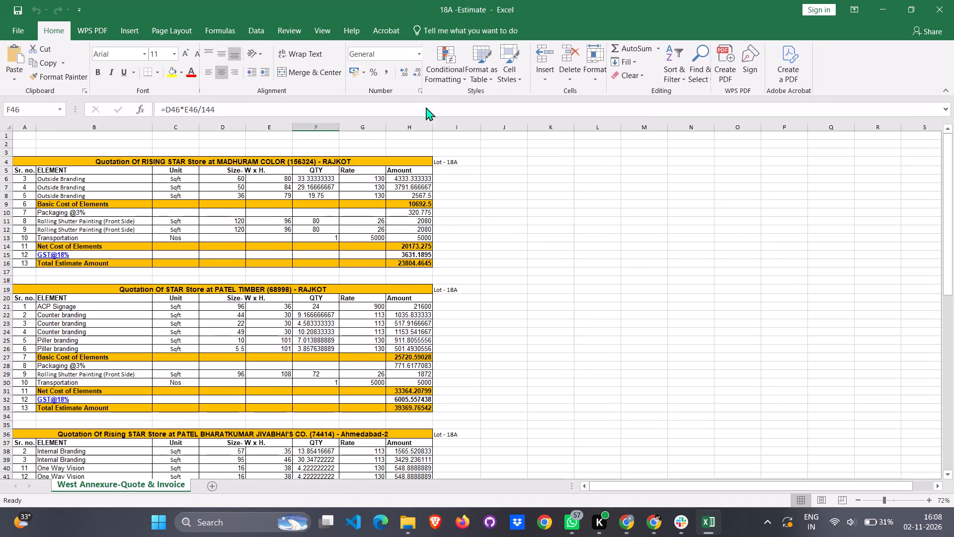
Examine the PATEL store quotations on the West Annexure-Quote & Invoice sheet at a larger zoom.
scroll(416, 361, "down", 3)
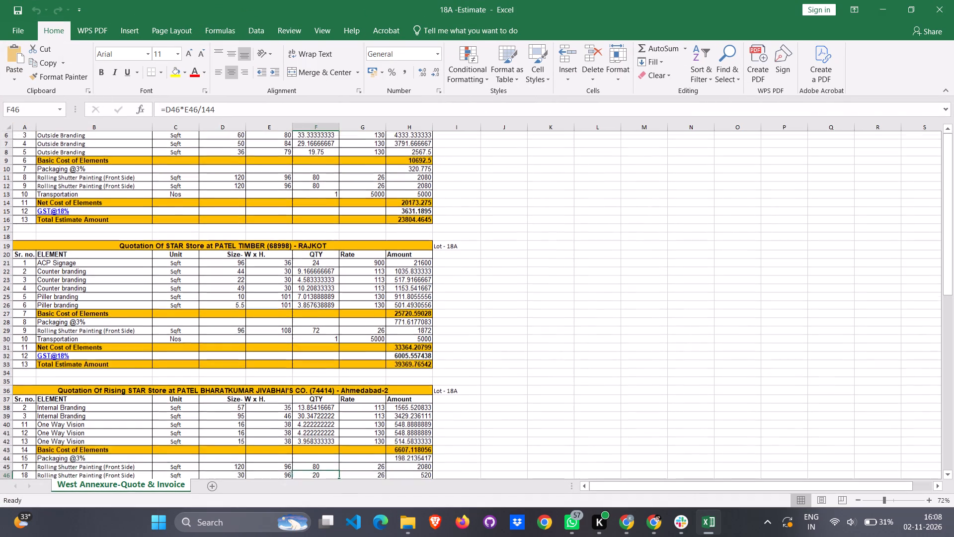
scroll(416, 361, "down", 3)
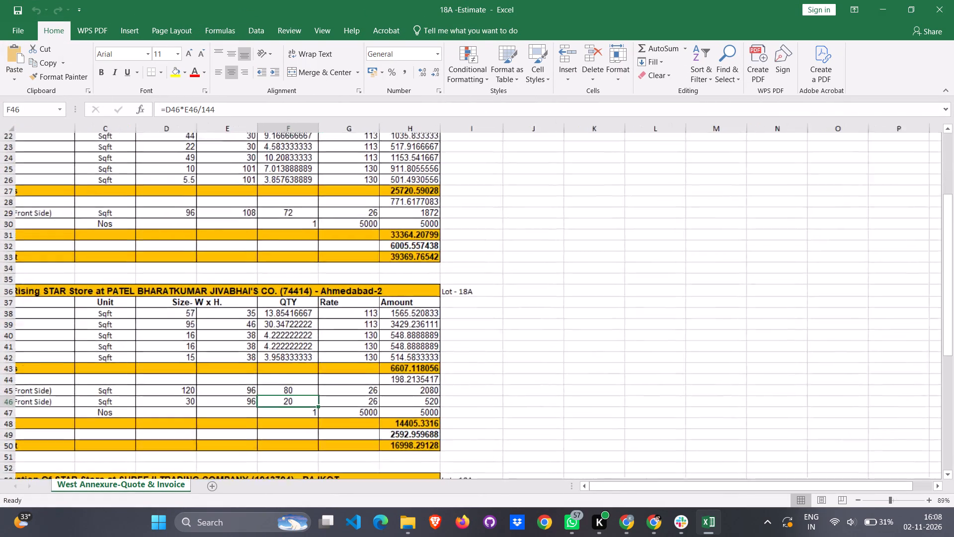
scroll(416, 361, "right", 6)
scroll(416, 361, "down", 2)
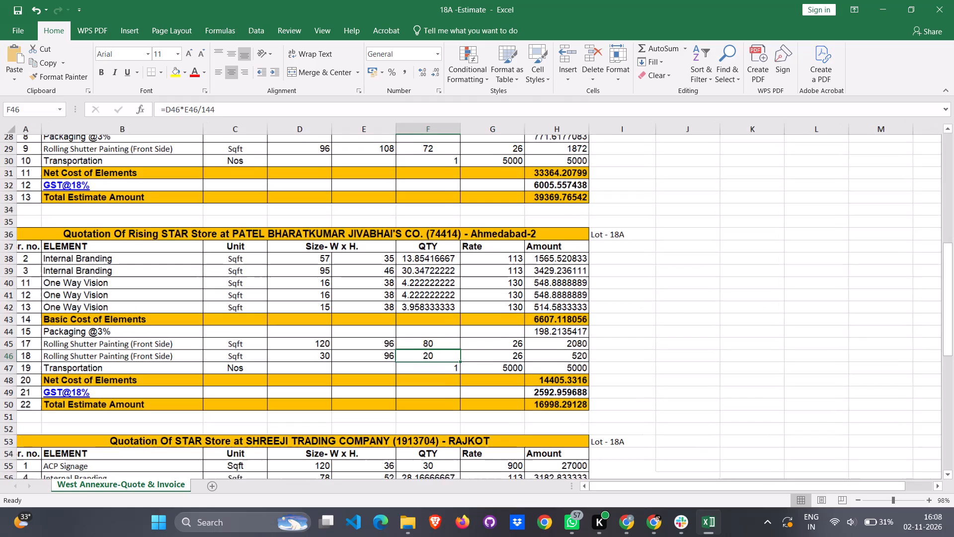
scroll(411, 362, "right", 5)
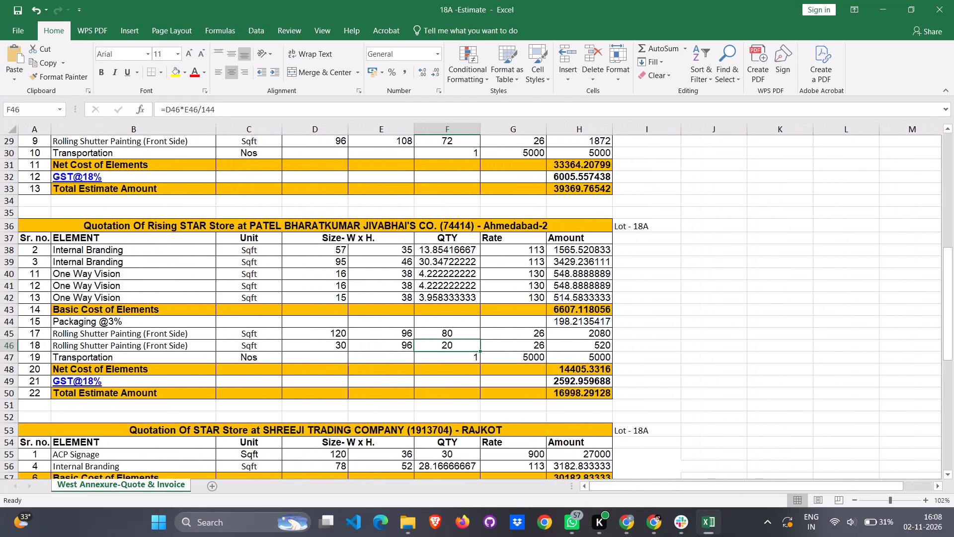
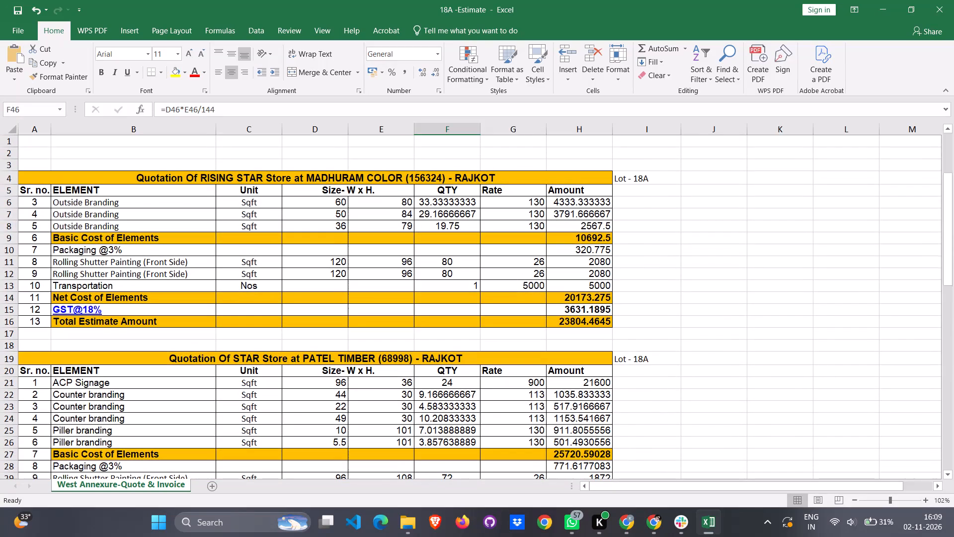
Review the Lot 18A store quotations on the West Annexure-Quote & Invoice sheet, and close the 18A -Estimate workbook.
scroll(366, 382, "down", 11)
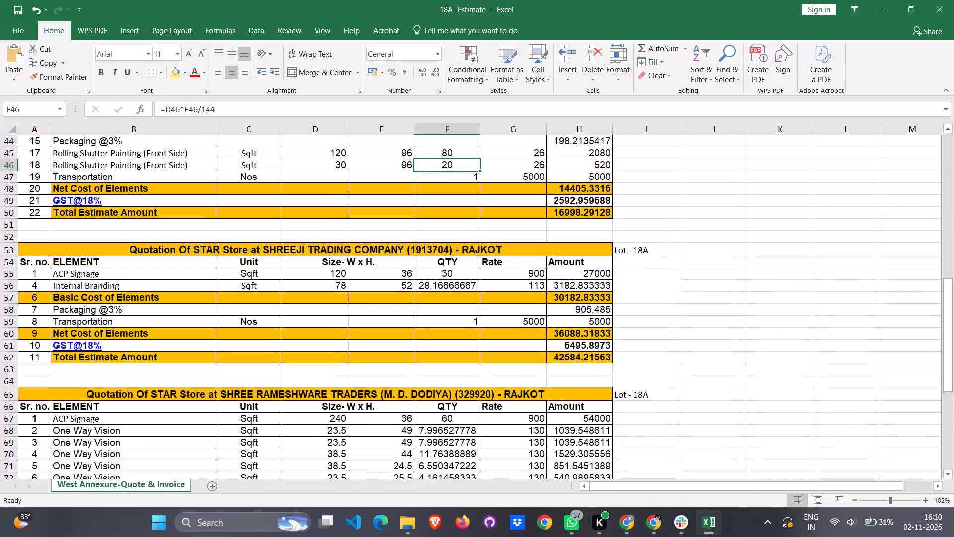
scroll(366, 382, "down", 3)
scroll(366, 382, "up", 5)
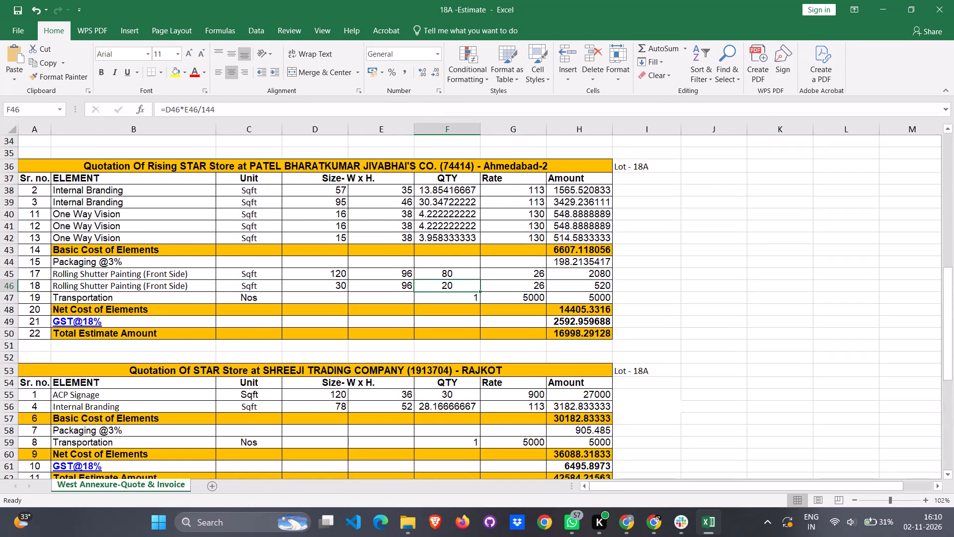
scroll(366, 382, "up", 11)
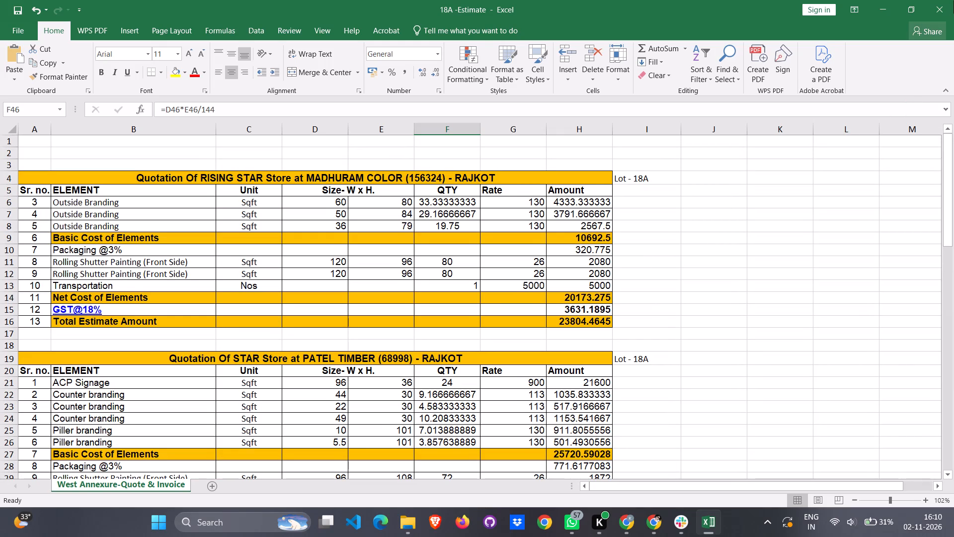
left_click(936, 0)
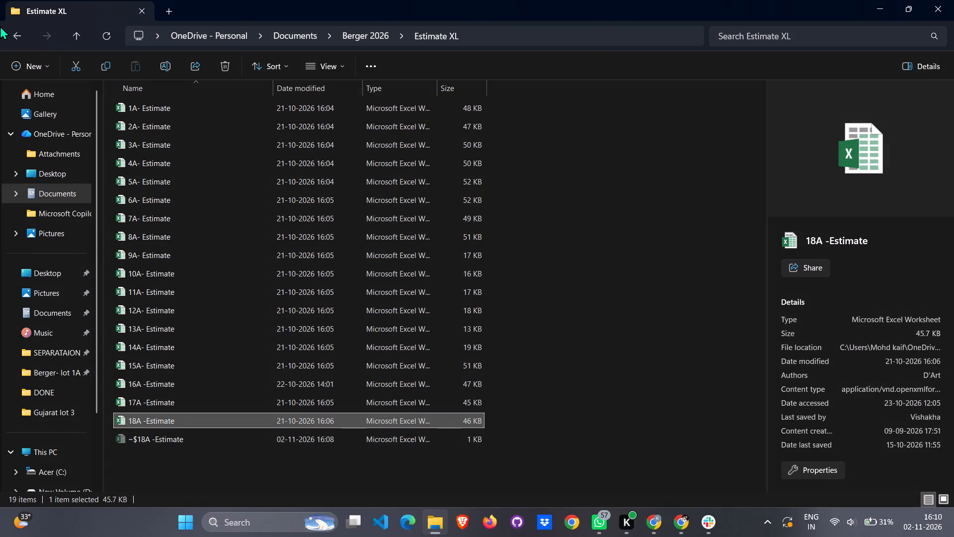
Return to the Berger 2026 folder and open the SEPARATAION ESTIMATE folder nested inside its SEPARATAION ESTIMATE folder.
left_click(14, 33)
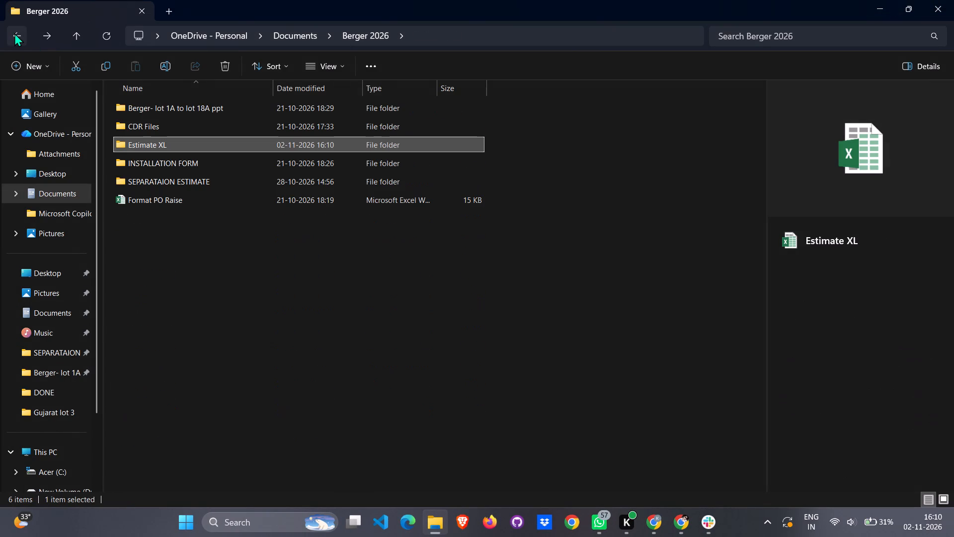
triple_click(169, 178)
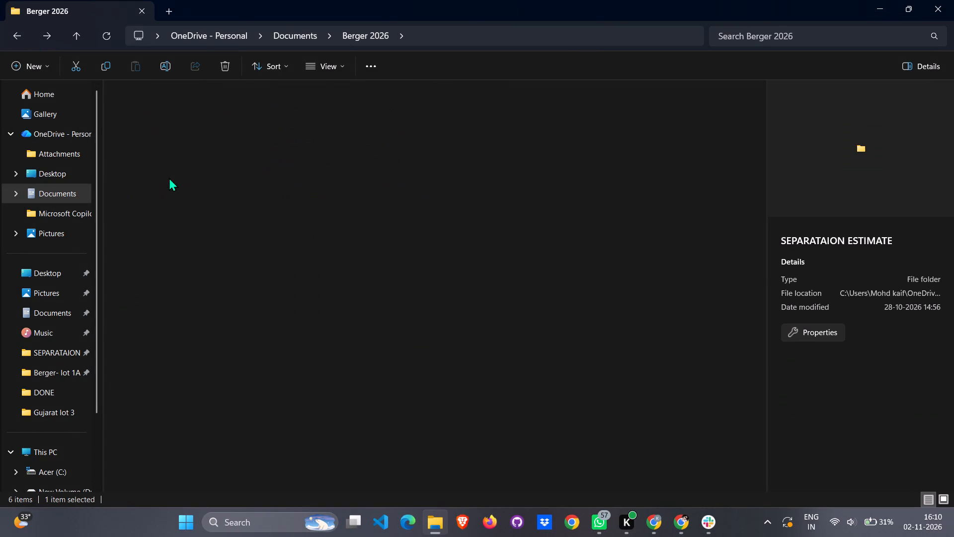
left_click(169, 178)
triple_click(169, 178)
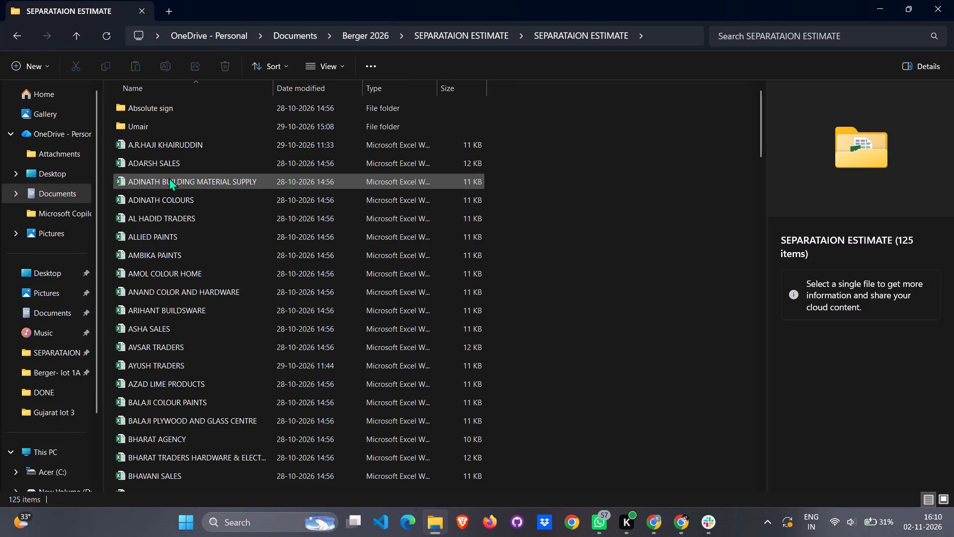
Search the SEPARATAION ESTIMATE folder for SUKHE and open the SUKHESHWAR TRADING workbook.
left_click(768, 32)
type("SUKHE")
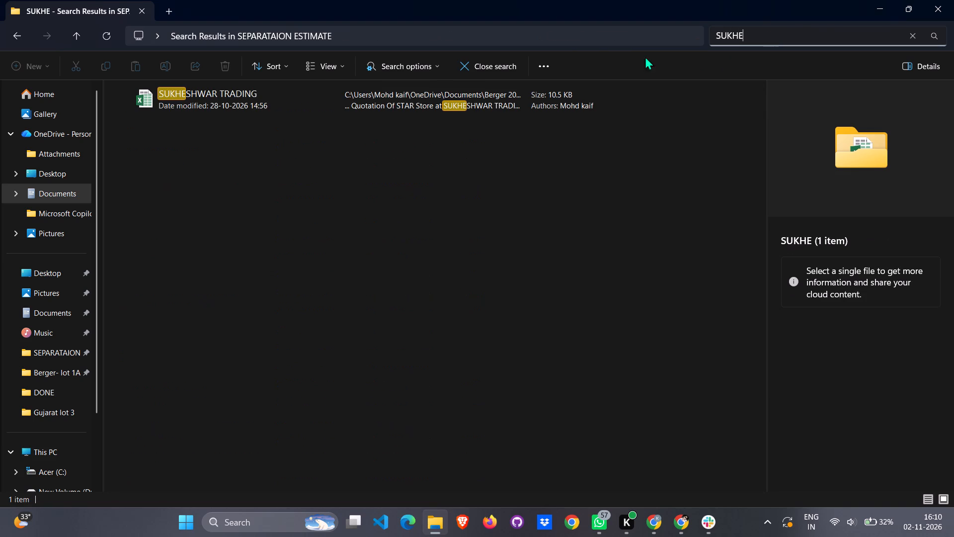
triple_click(279, 92)
left_click(279, 92)
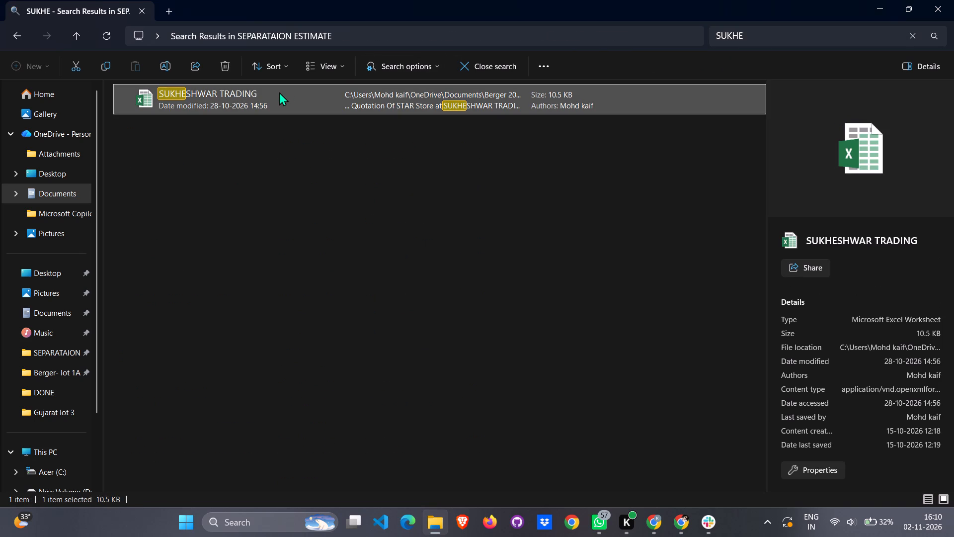
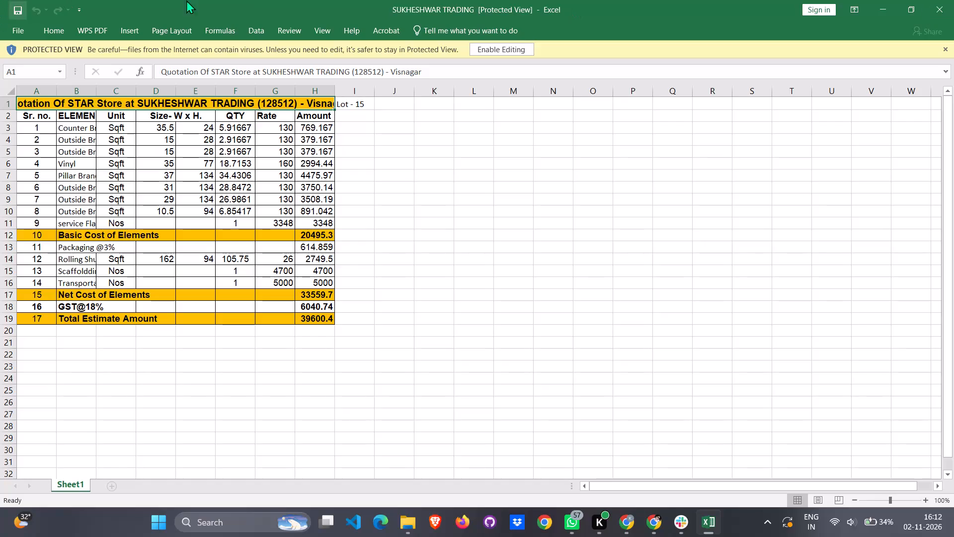
Widen the ELEMENT column (column B) of the SUKHESHWAR TRADING quotation to about twice its width so the item names can be read.
left_click_drag(96, 86, 119, 86)
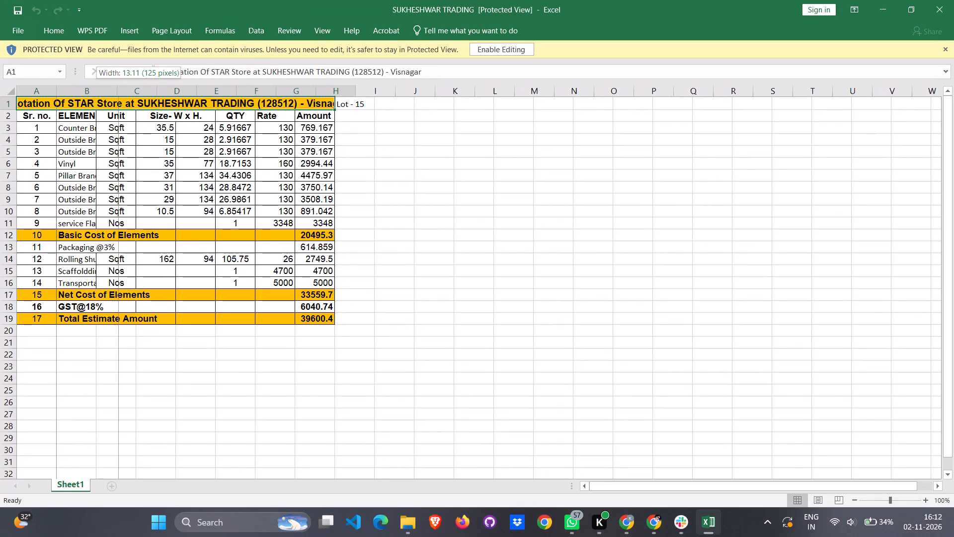
left_click_drag(119, 86, 136, 86)
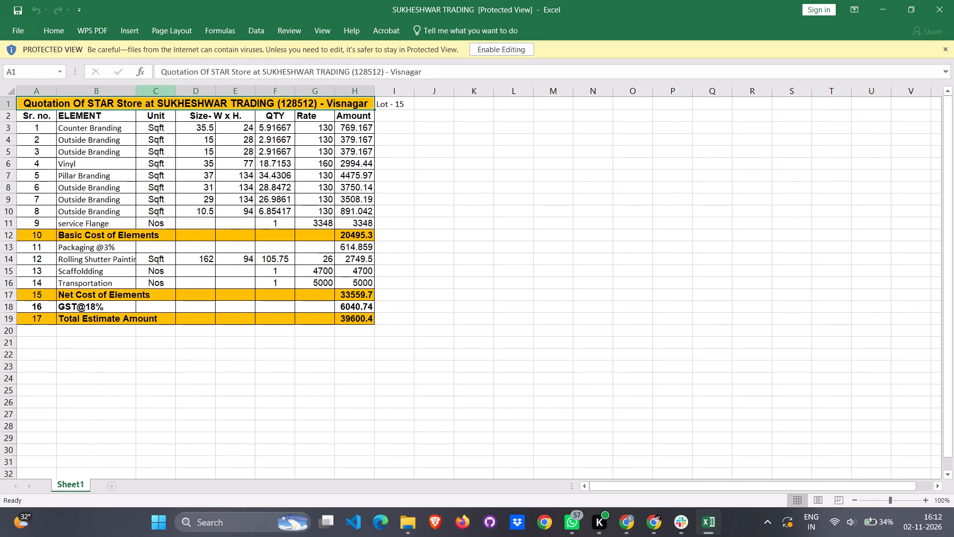
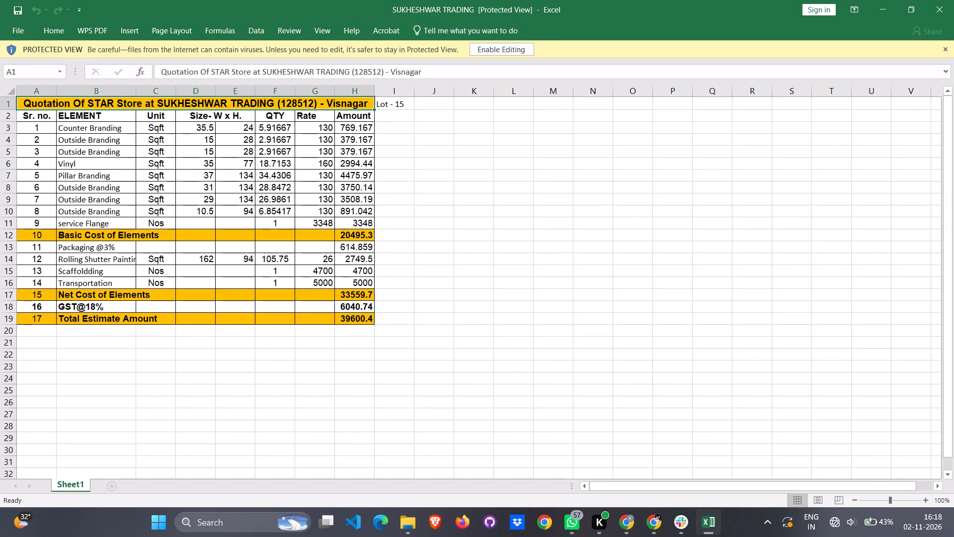
Select the QTY values of items 1 to 8 (F3:F10) in the quotation to check their combined area.
left_click(267, 129)
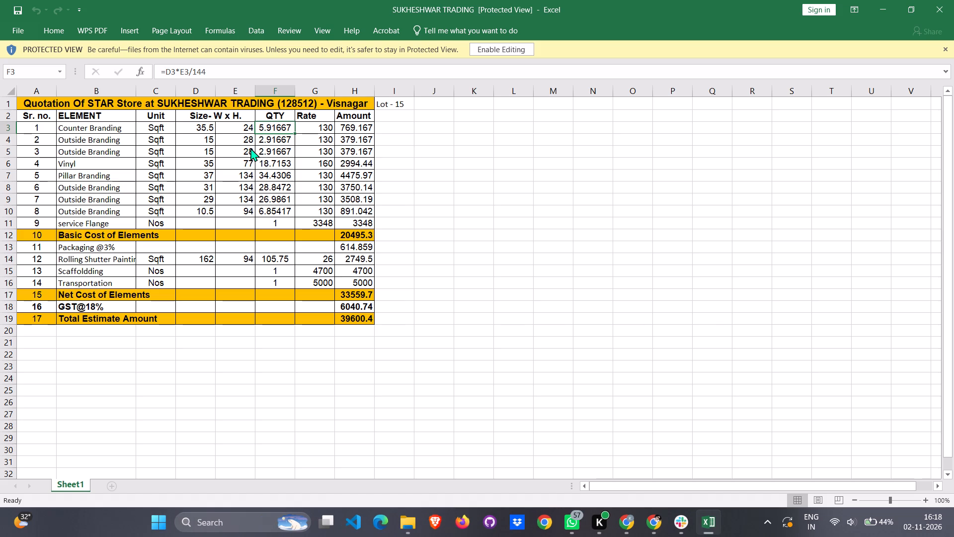
key("shift+Down")
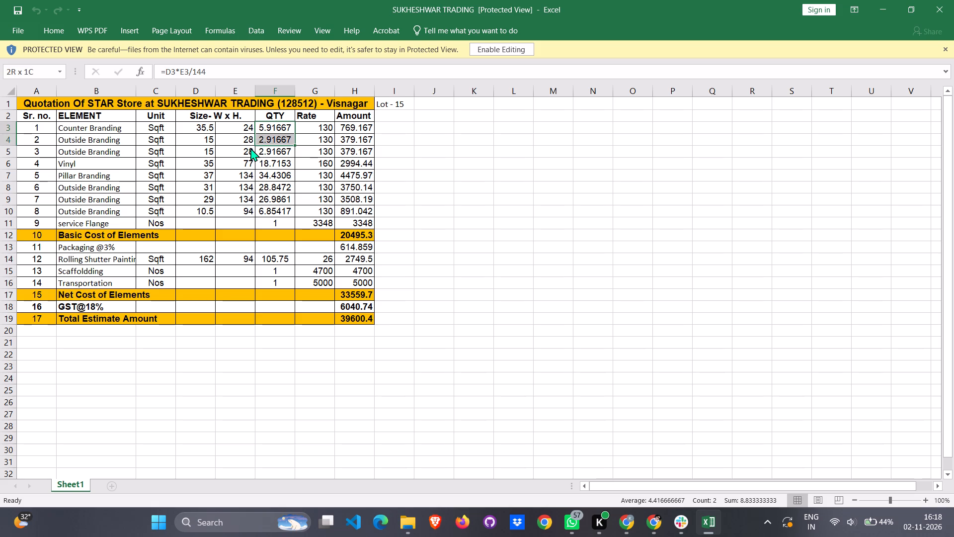
key("shift+Down")
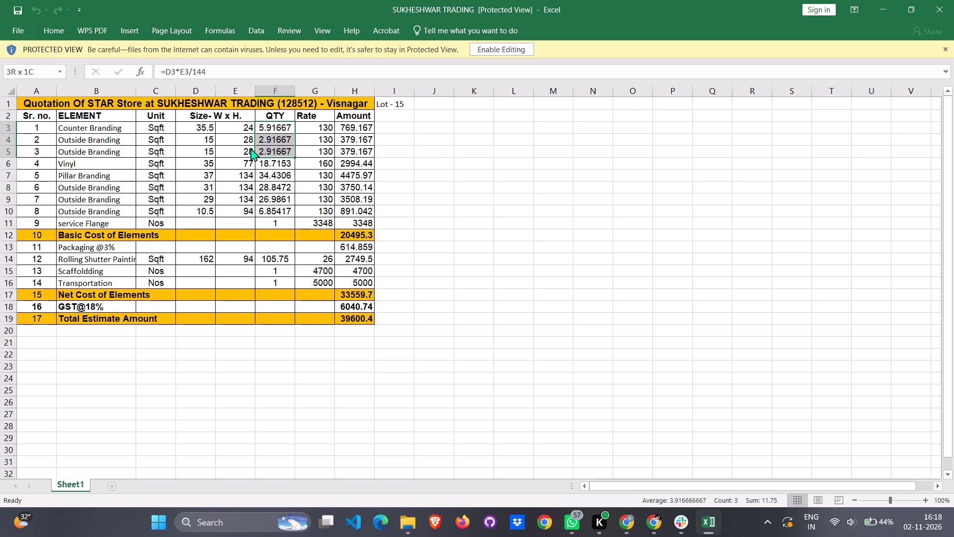
key("shift+Down")
key("shift+Down")
key("shift+Down")
key("shift+Down")
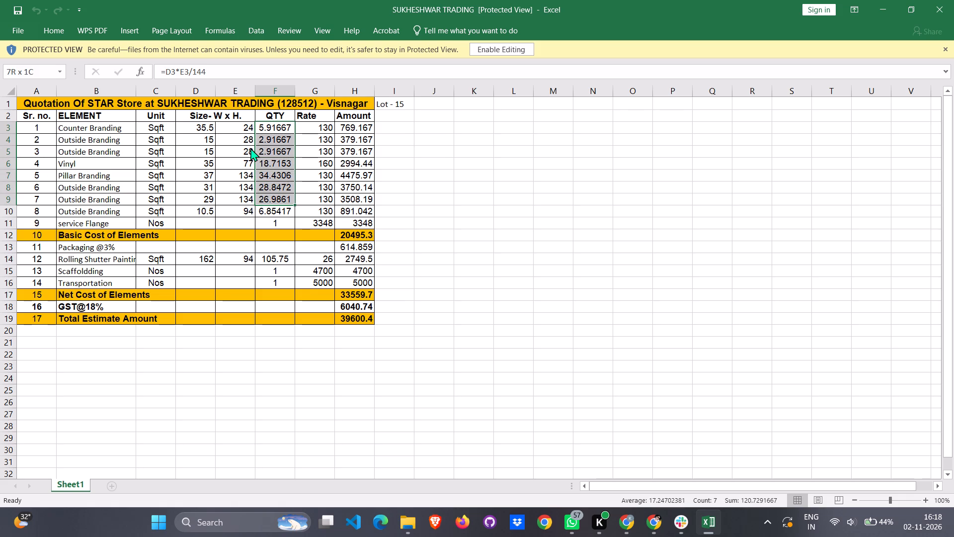
key("shift+Down")
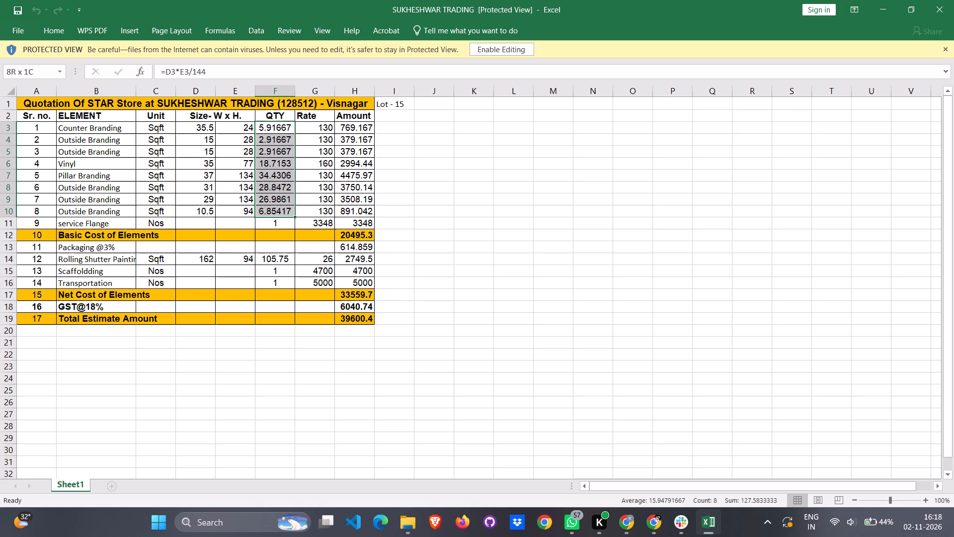
Enable editing for the protected SUKHESHWAR TRADING workbook.
left_click(495, 52)
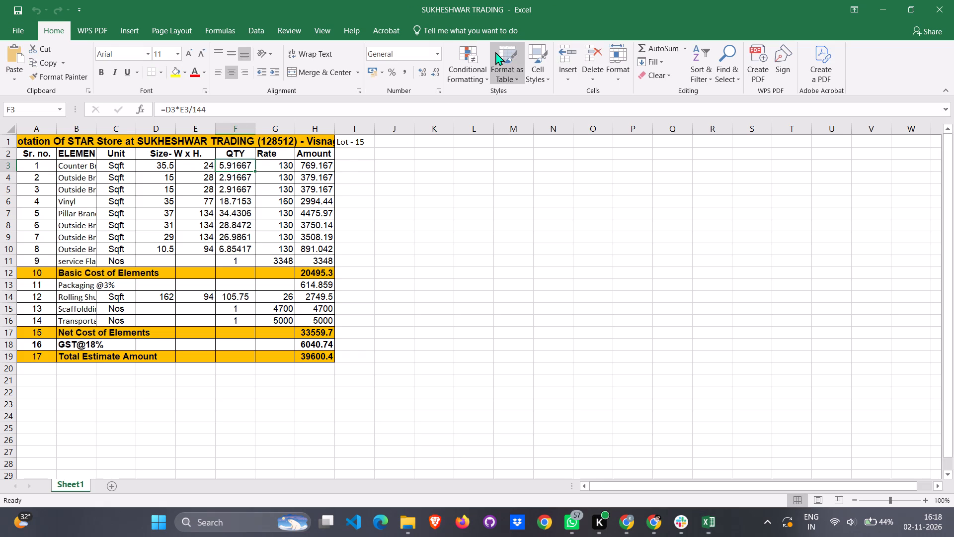
Select the QTY cells of the 130-rate branding items together (F3:F5 and F7:F10), skipping the Vinyl row, to check their combined area.
left_click(232, 166)
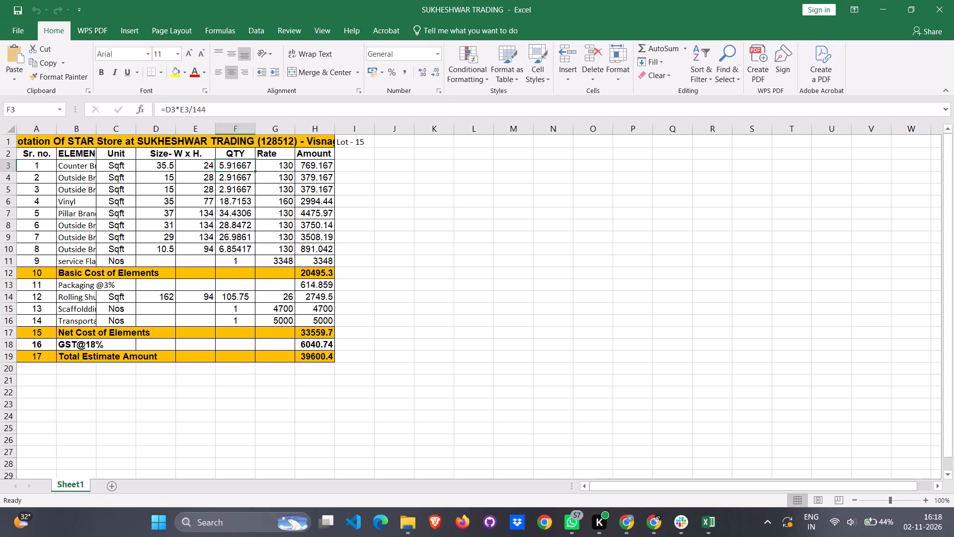
left_click(232, 166, "ctrl")
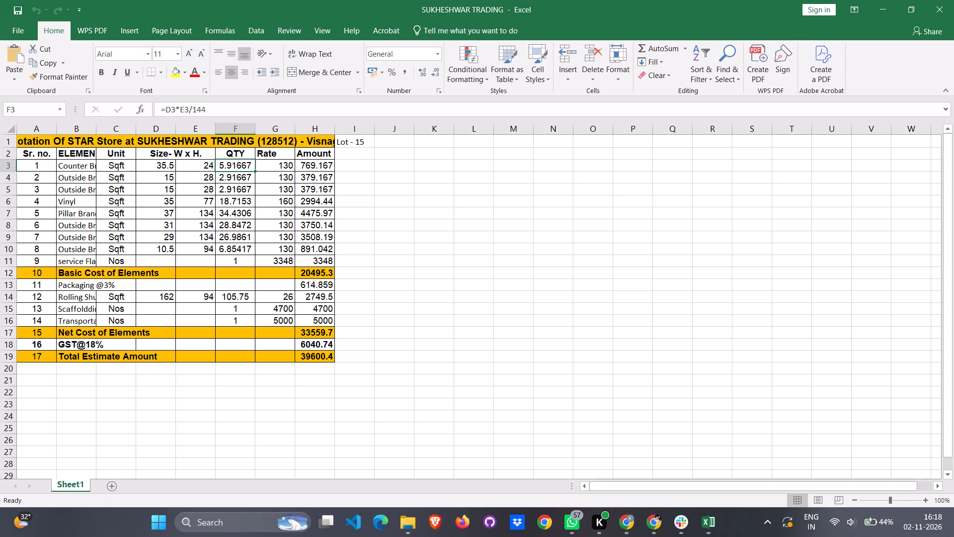
left_click(237, 178, "ctrl")
left_click(238, 189, "ctrl")
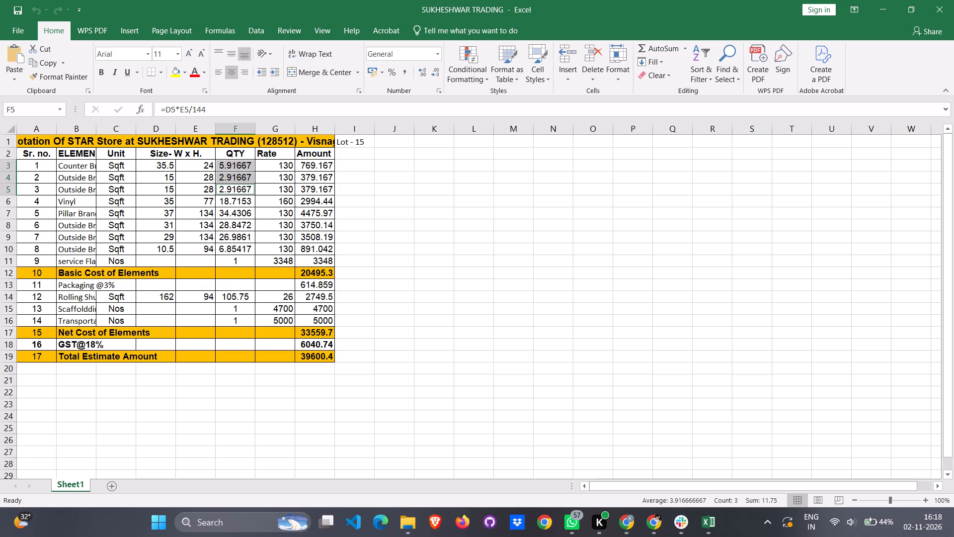
left_click(238, 214, "ctrl")
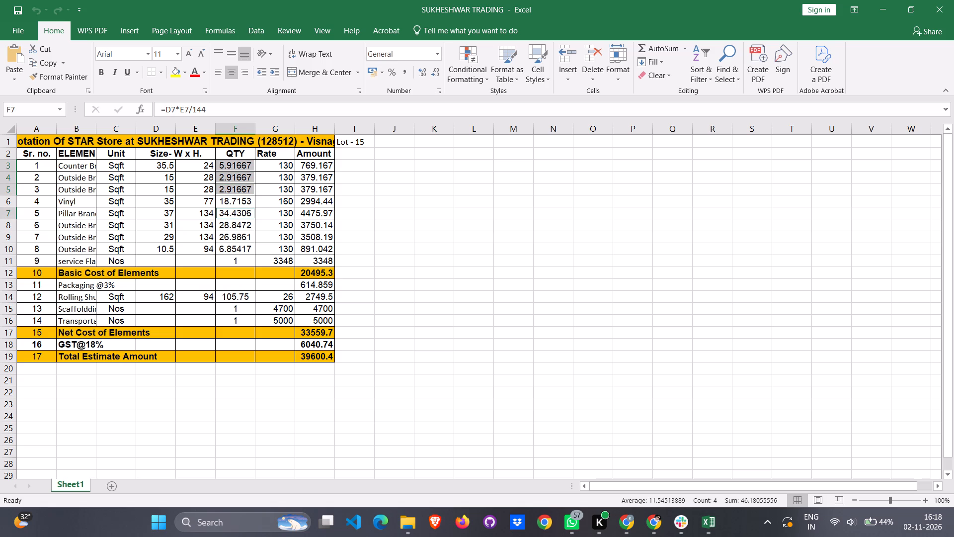
left_click(238, 227, "ctrl")
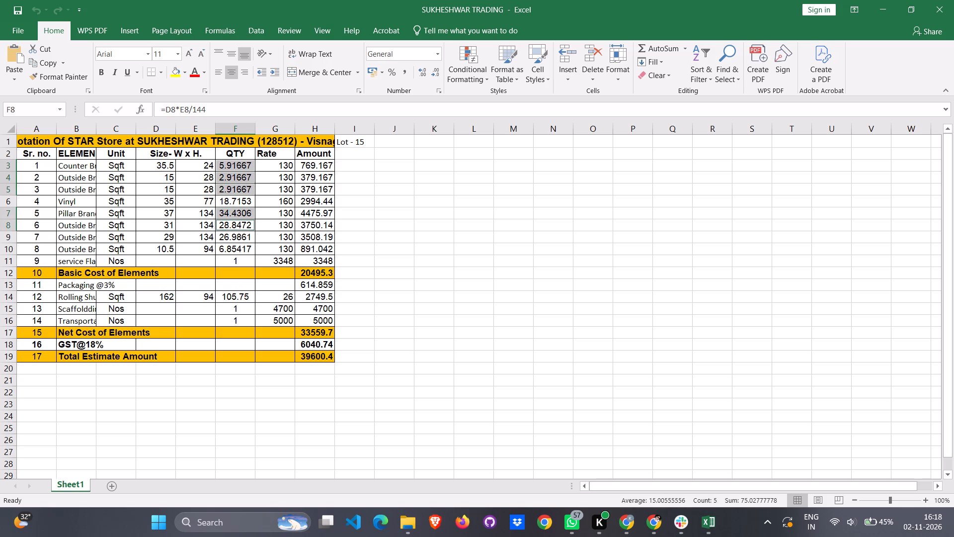
left_click(241, 241, "ctrl")
left_click(242, 251, "ctrl")
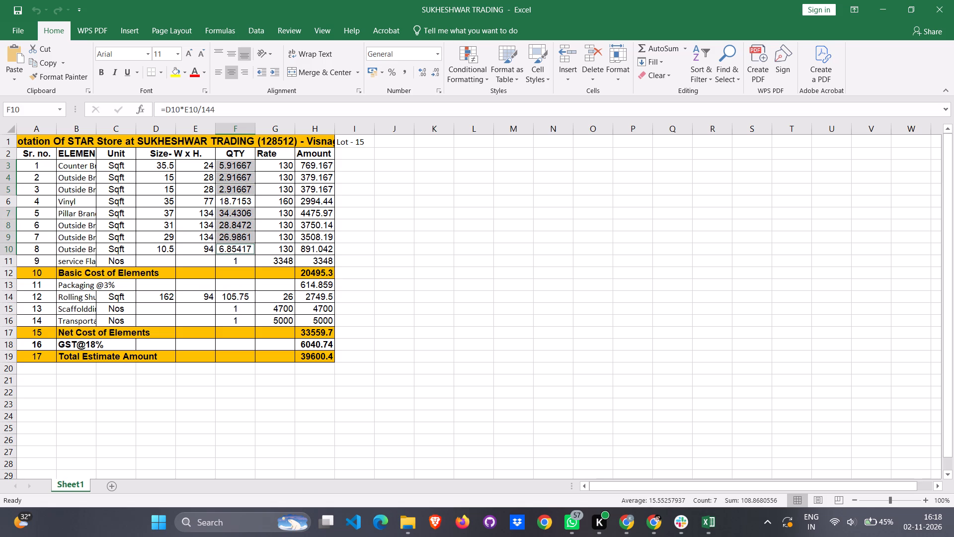
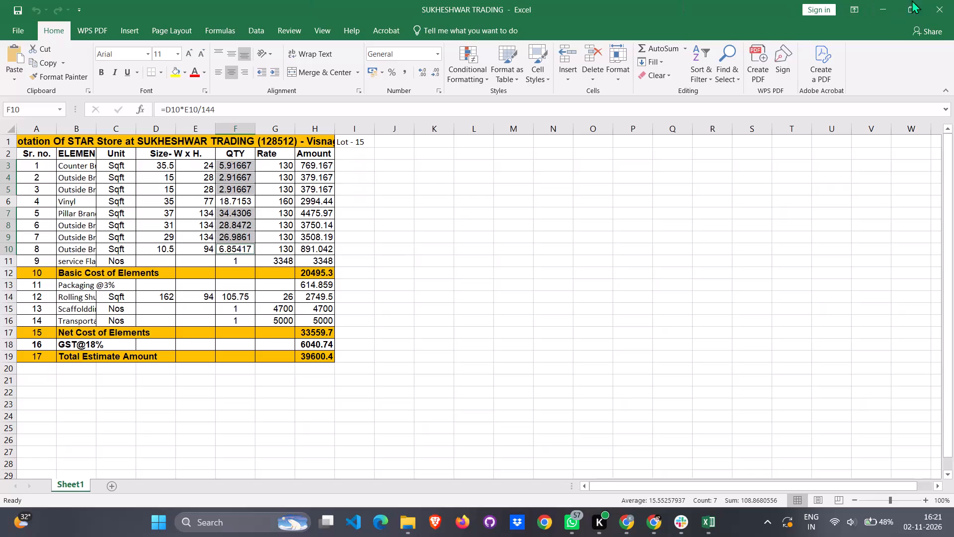
Close the SUKHESHWAR TRADING workbook and return to the file search results.
left_click(932, 8)
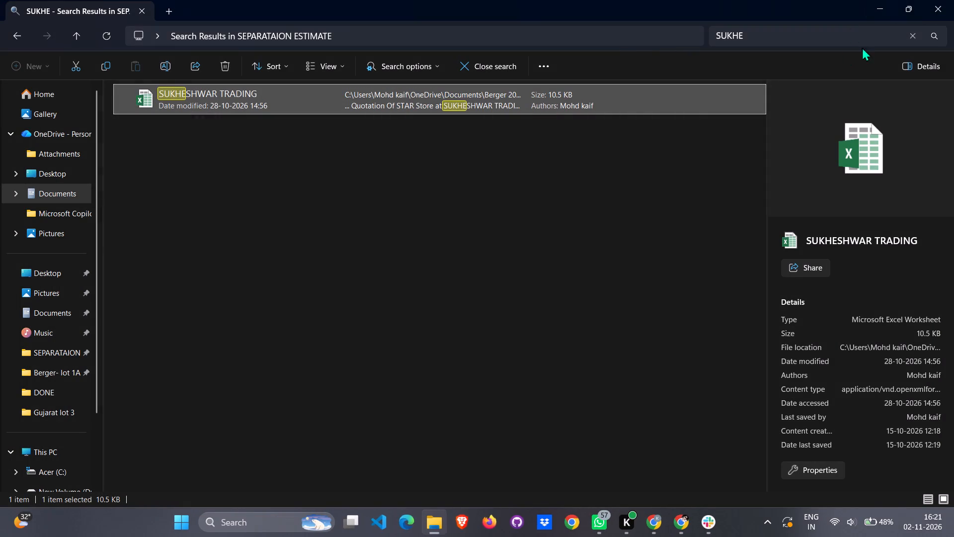
Search the SEPARATAION ESTIMATE folder for BHAVA and open the BHAVANI TRADING workbook.
left_click(919, 34)
type("BHAVA")
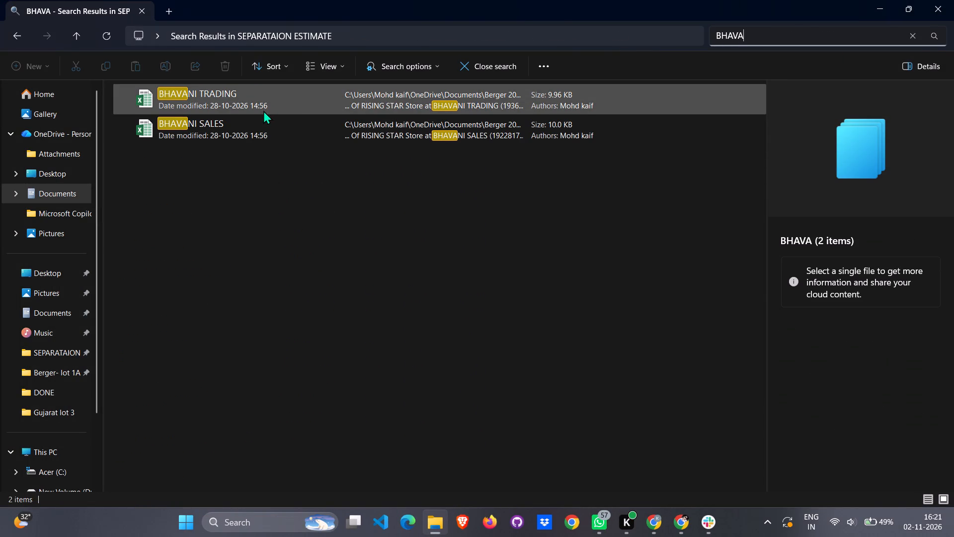
double_click(258, 91)
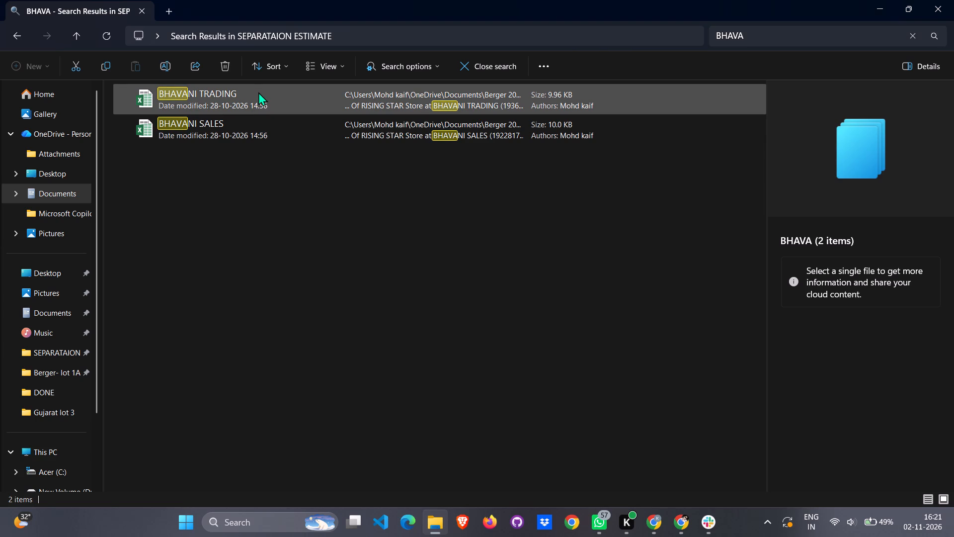
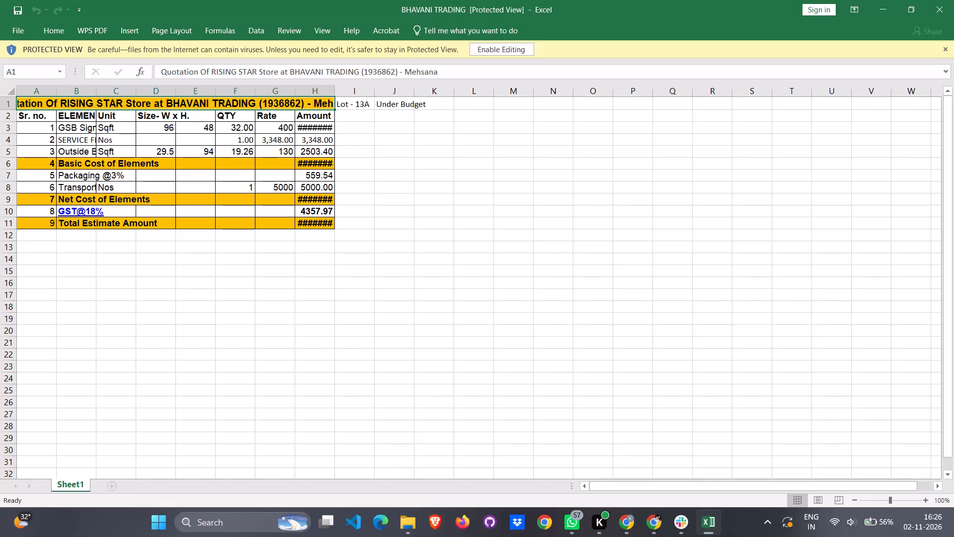
Close the BHAVANI TRADING workbook and return to the file search results.
left_click(940, 2)
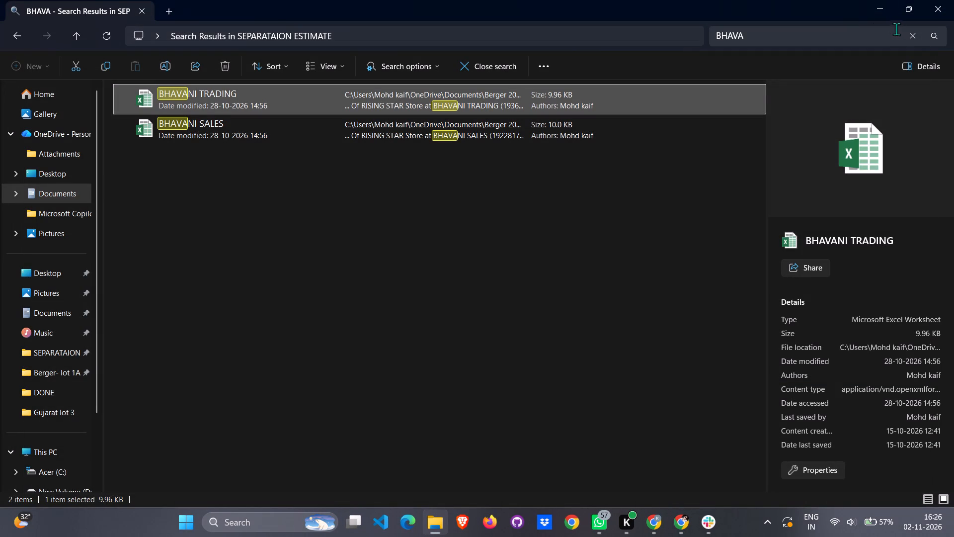
Search the SEPARATAION ESTIMATE folder for SUKHE and open the SUKHESHWAR TRADING workbook.
left_click(912, 34)
type("SUKHE")
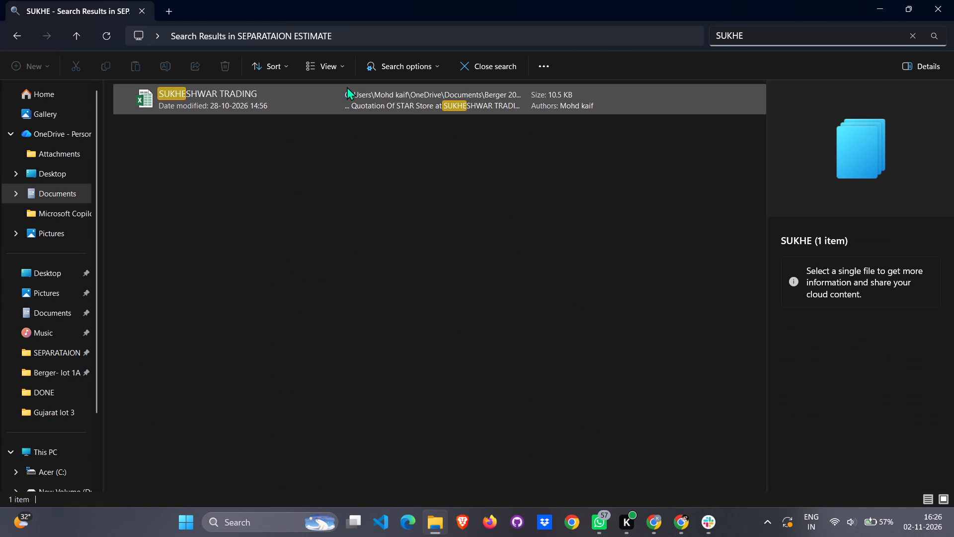
triple_click(347, 87)
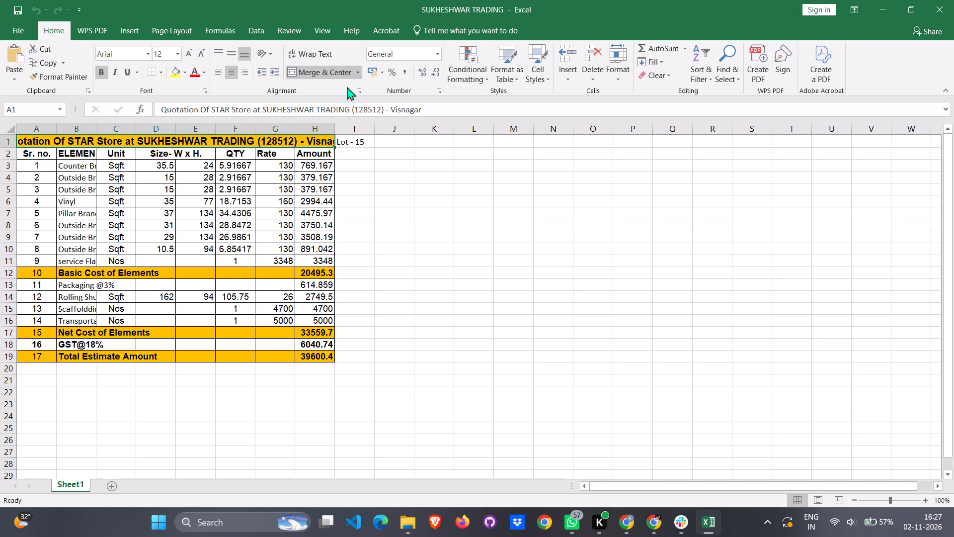
Widen the ELEMENT column of the SUKHESHWAR TRADING quotation to make its element names readable.
left_click_drag(96, 129, 137, 134)
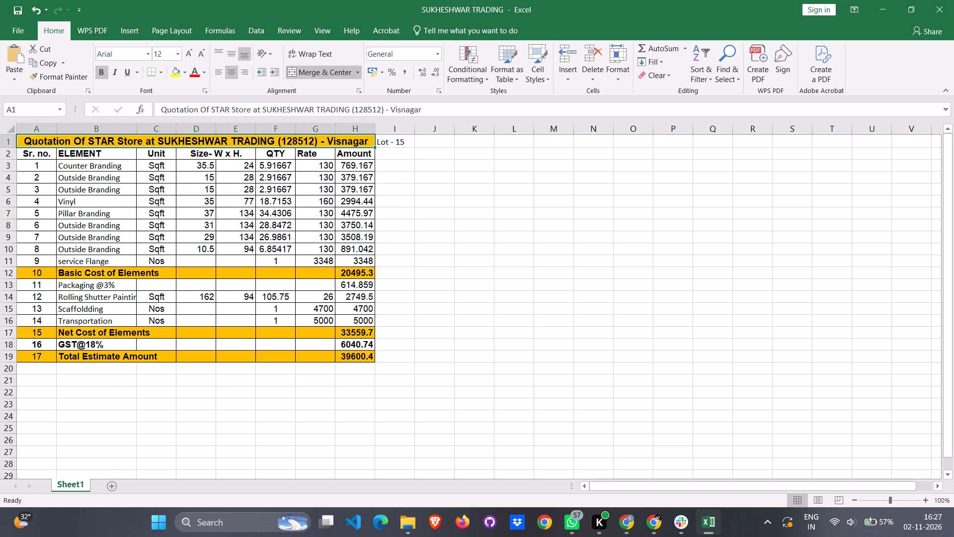
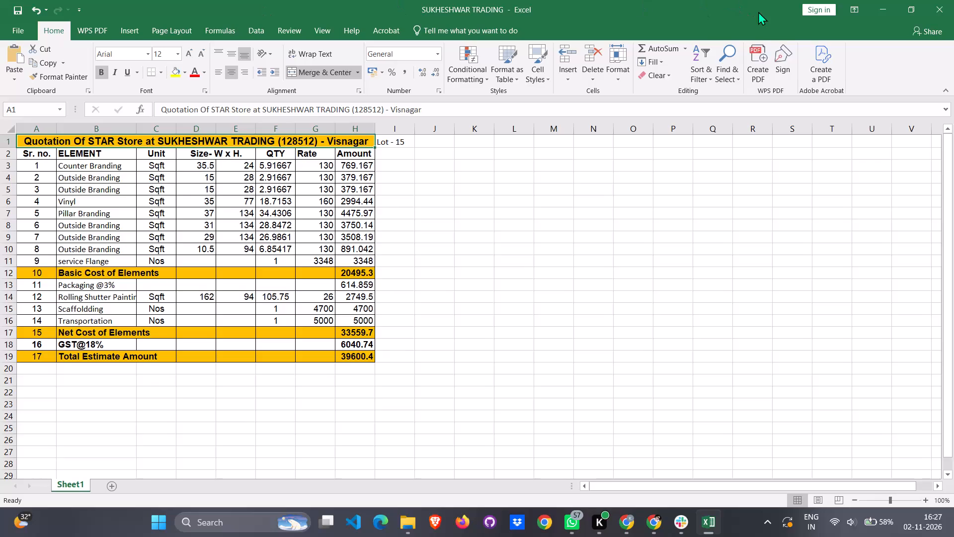
Close the SUKHESHWAR TRADING workbook, saving its changes.
left_click(951, 10)
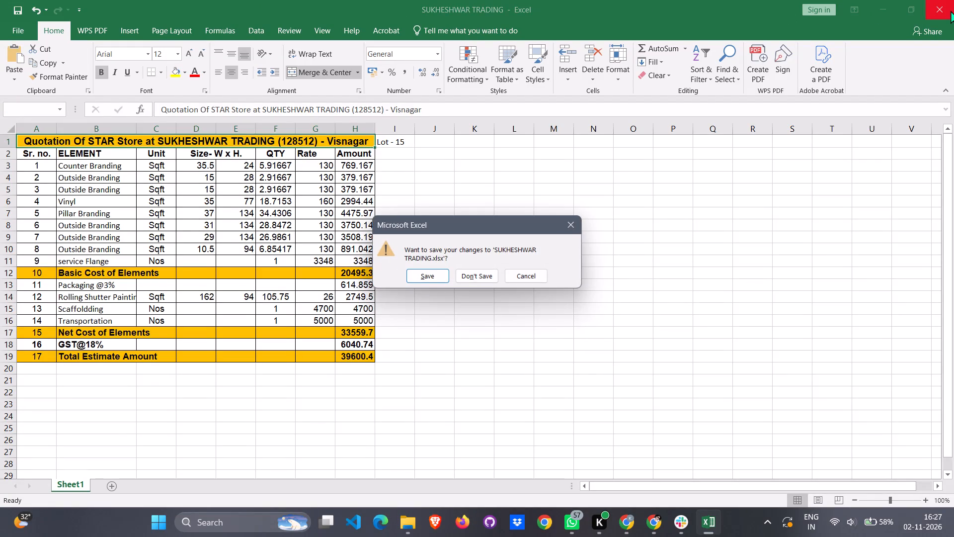
left_click(434, 272)
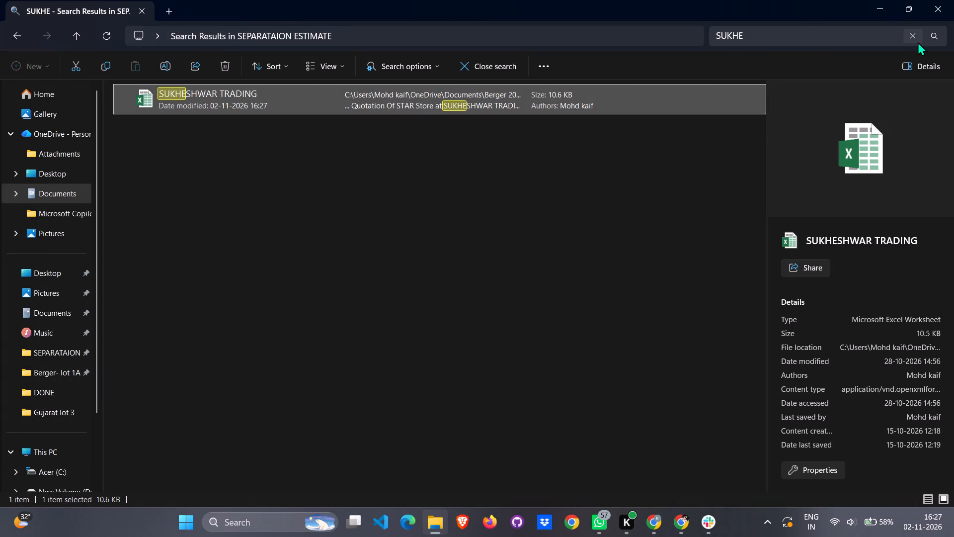
Search the SEPARATAION ESTIMATE folder for KRIT, broaden the search to KRI, and clear the search term.
left_click(919, 42)
type("KRIT")
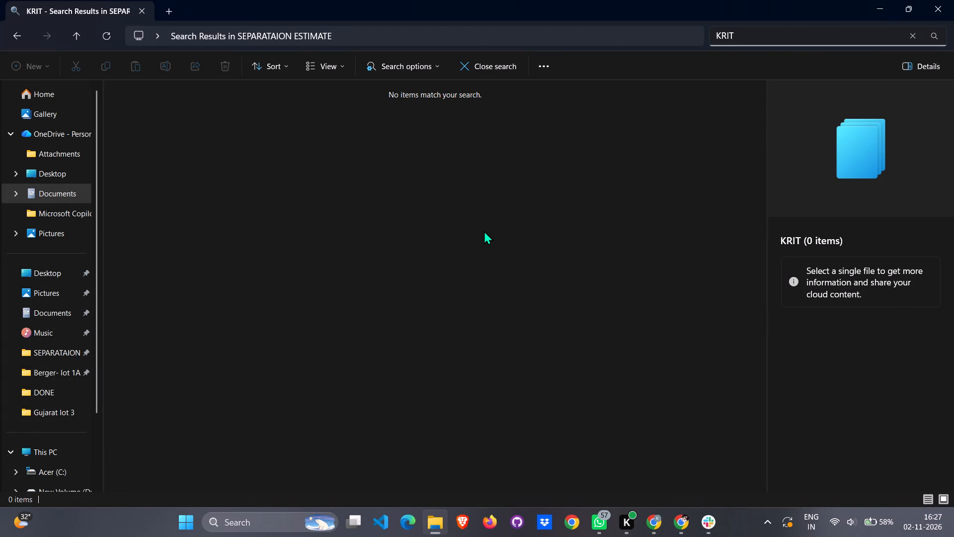
key("BackSpace")
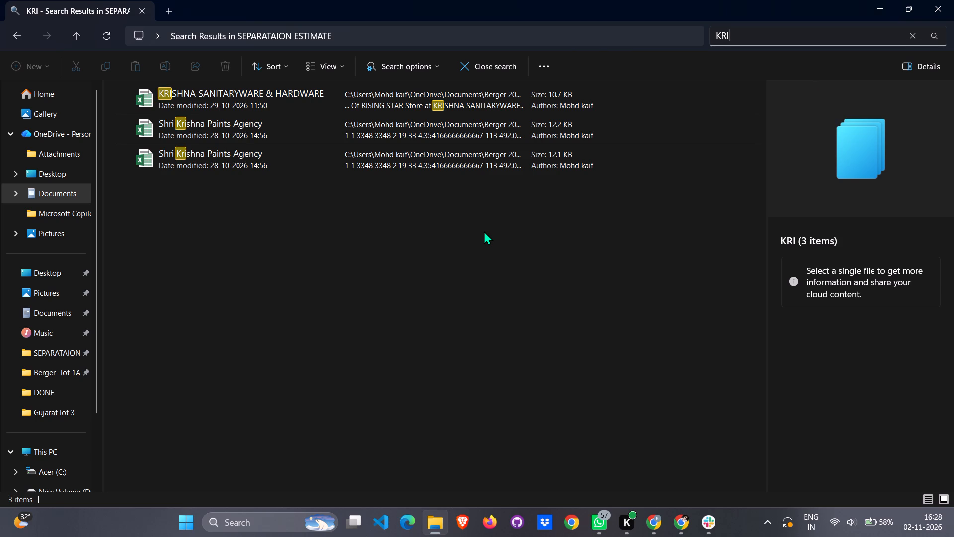
key("BackSpace")
key("BackSpace")
key("BackSpace")
key("BackSpace")
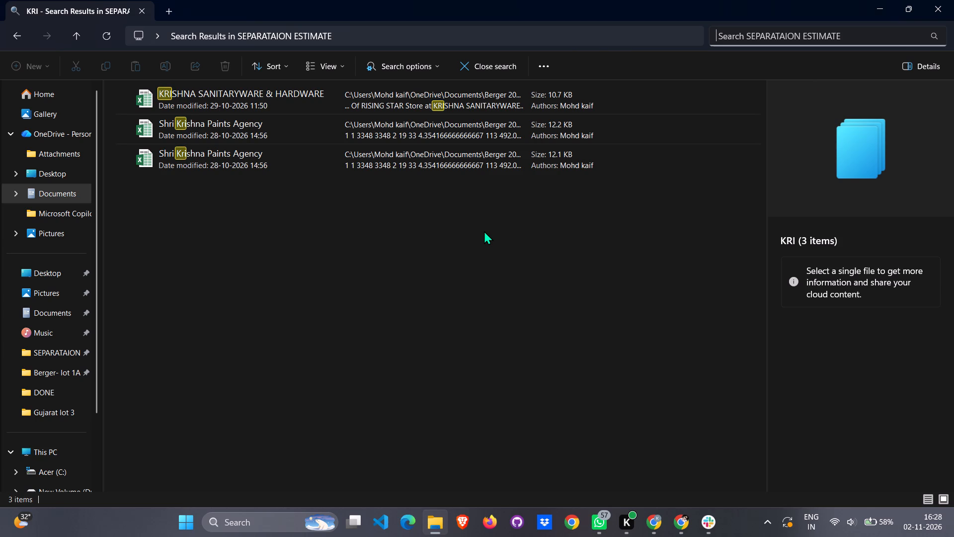
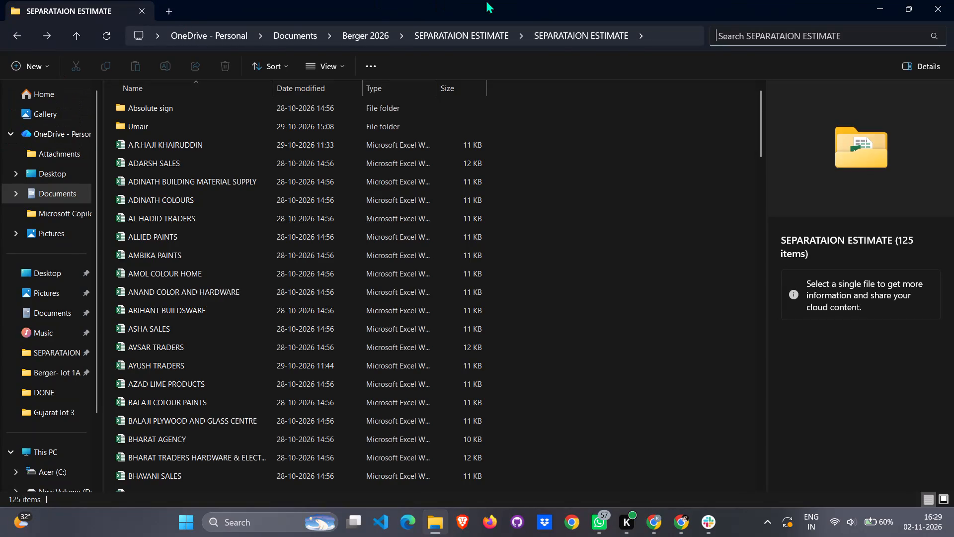
Search the SEPARATAION ESTIMATE folder for PRIT and open the PRITI PAINTS workbook.
left_click(754, 39)
key("p")
type("RIT")
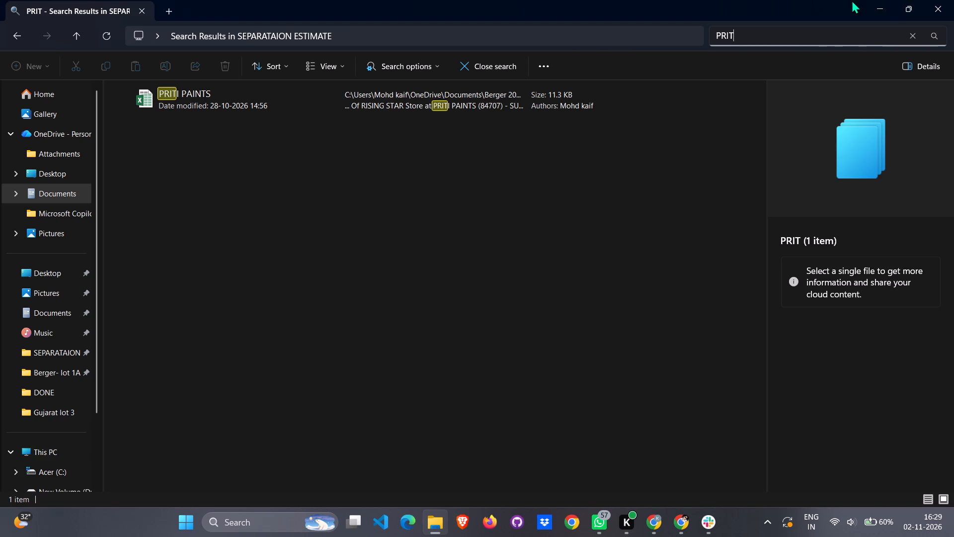
double_click(292, 93)
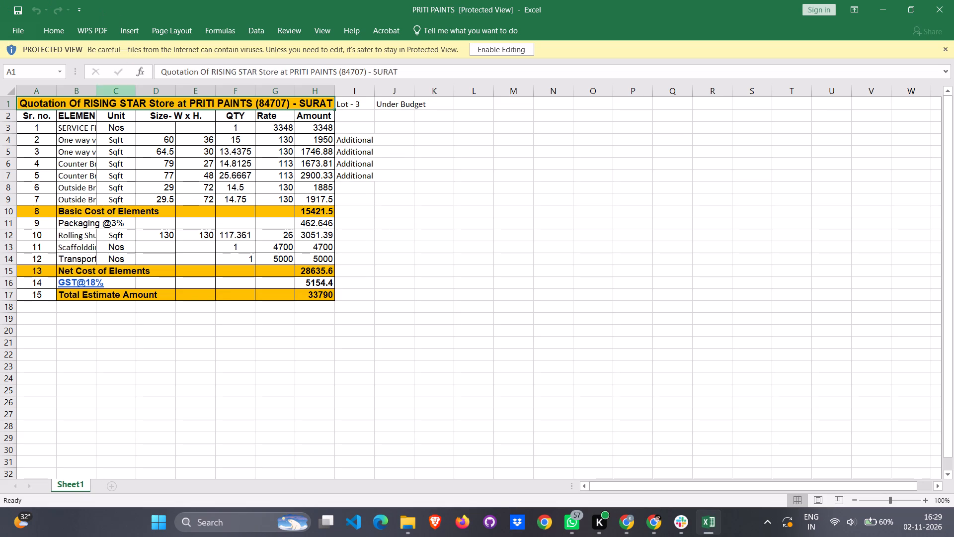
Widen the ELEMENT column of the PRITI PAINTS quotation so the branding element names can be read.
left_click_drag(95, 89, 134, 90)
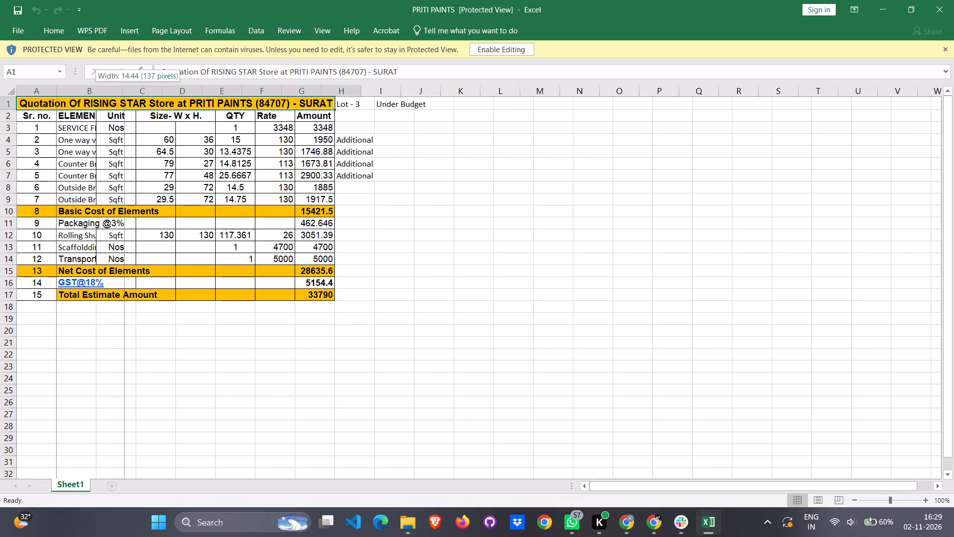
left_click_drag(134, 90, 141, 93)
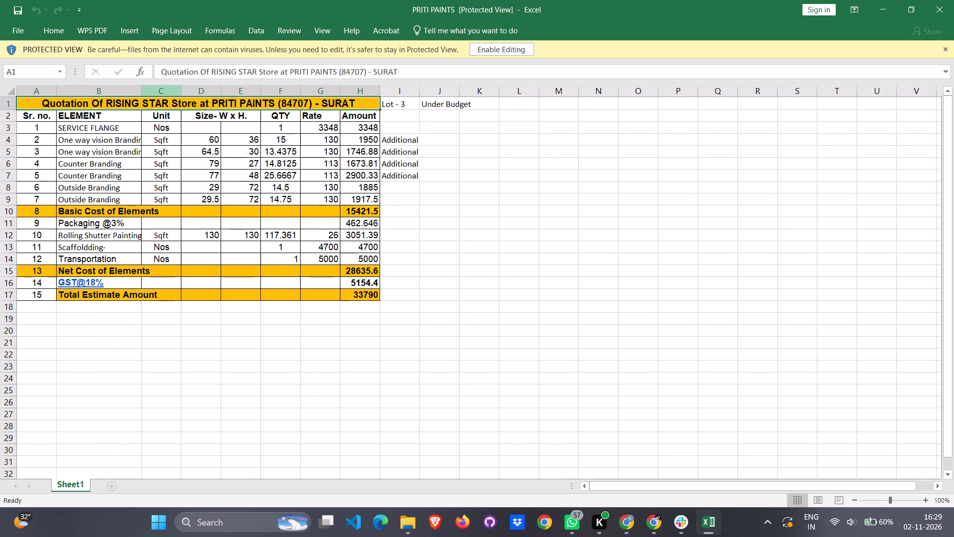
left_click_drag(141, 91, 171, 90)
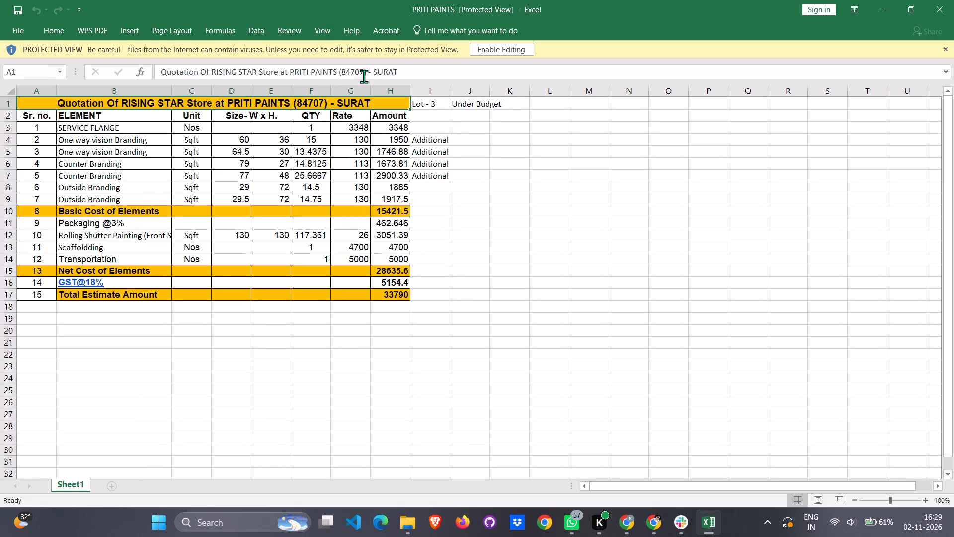
Take the PRITI PAINTS workbook out of Protected View to allow editing.
left_click(508, 48)
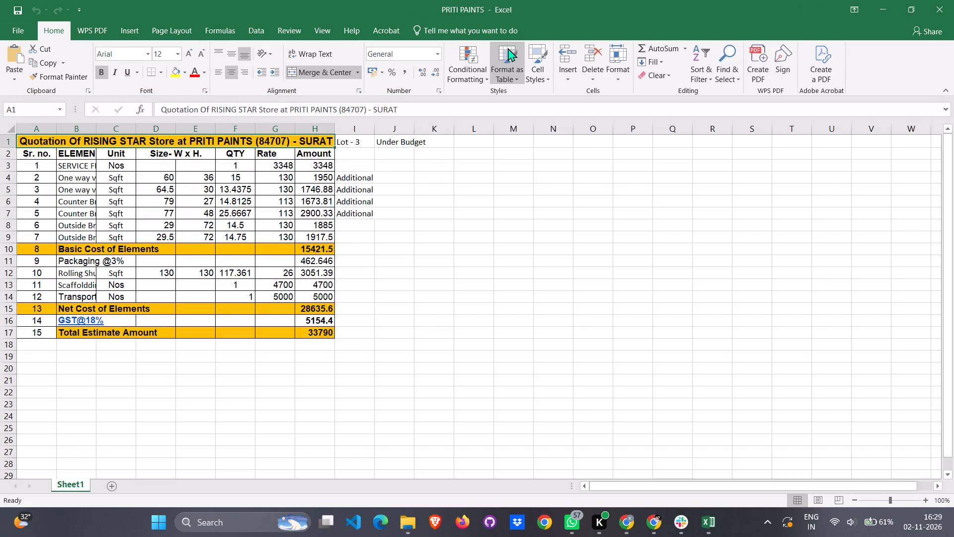
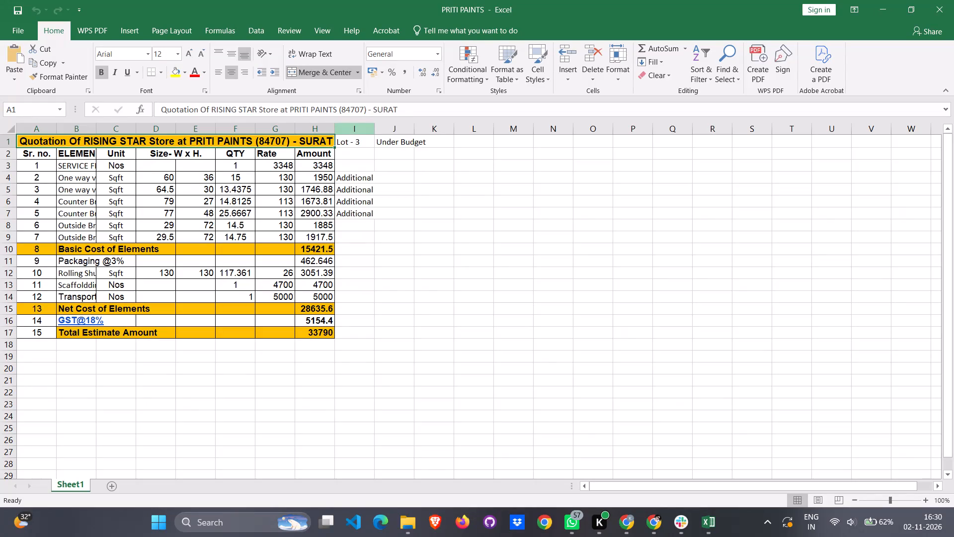
Select the QTY values of the two Counter element rows, Sr. no. 4 and 5, to check their combined square footage.
left_click(266, 202)
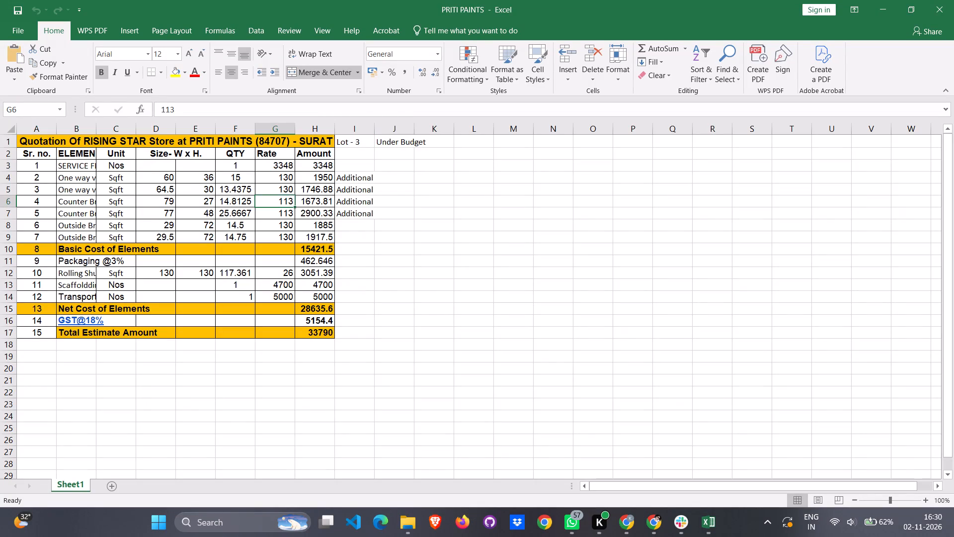
key("Left")
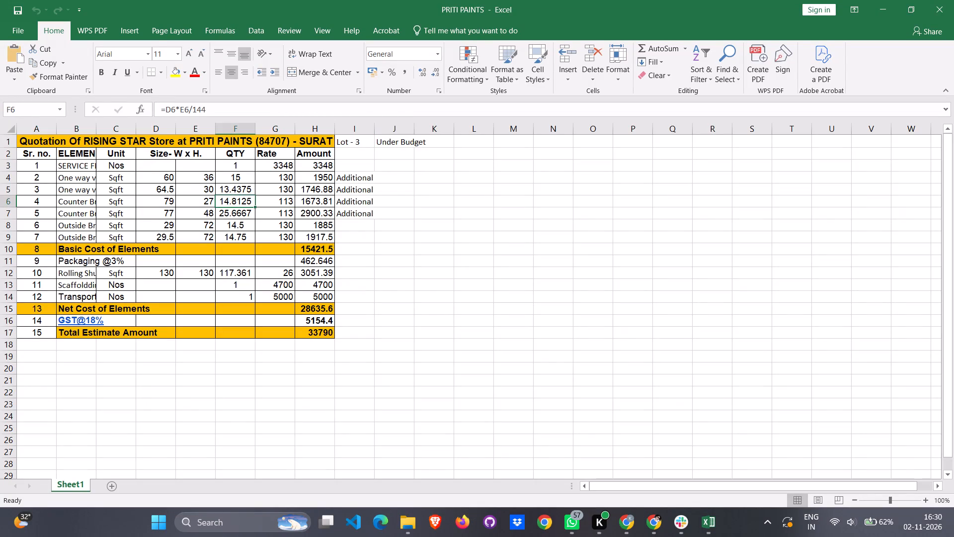
key("shift+Down")
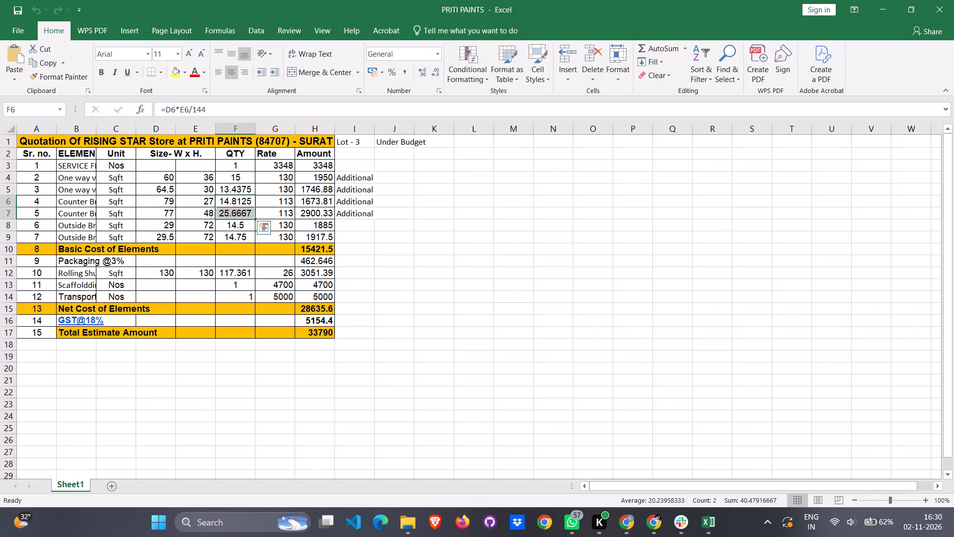
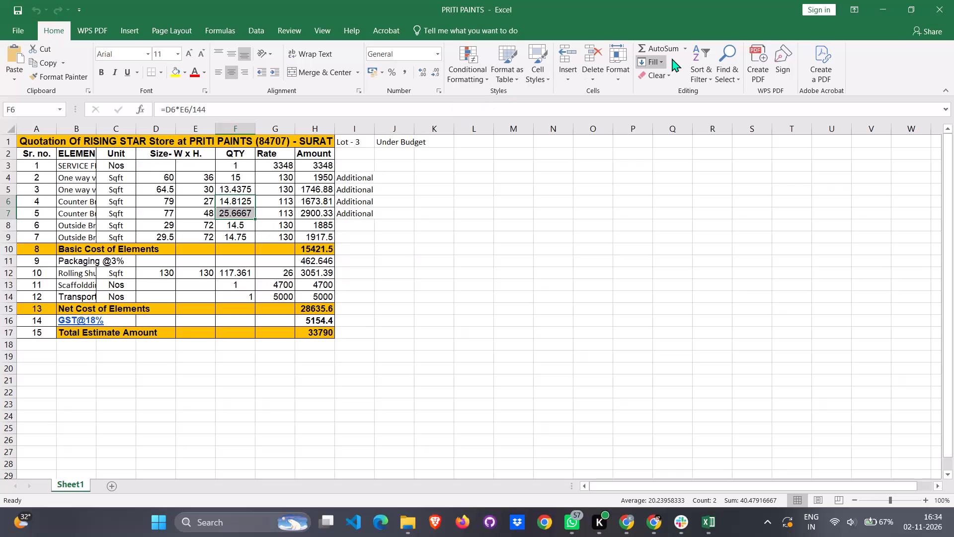
Close the PRITI PAINTS quotation and search the SEPARATAION ESTIMATE folder for KISHAN.
left_click(942, 6)
left_click(912, 31)
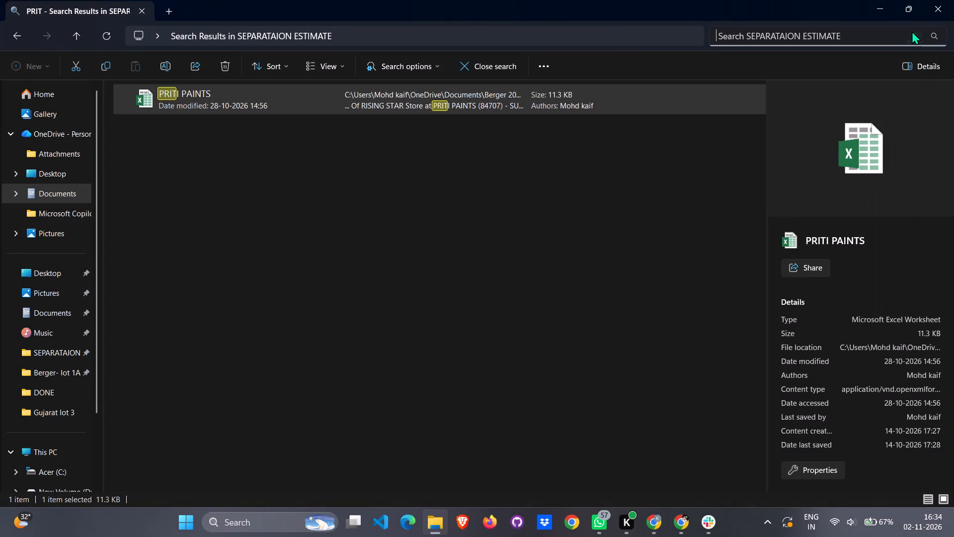
type("KISHAN")
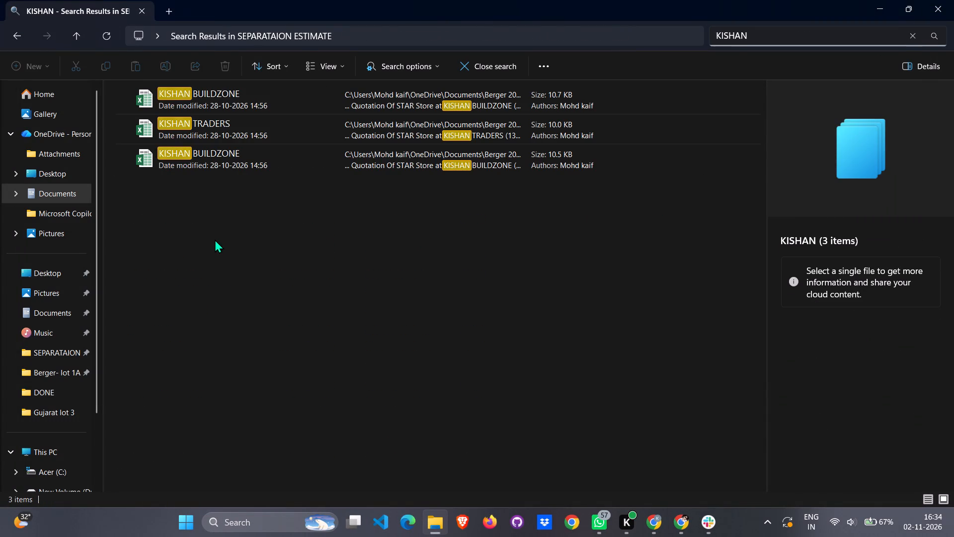
Open the KISHAN TRADERS quotation from the search results and enable editing in it.
triple_click(284, 137)
left_click(284, 137)
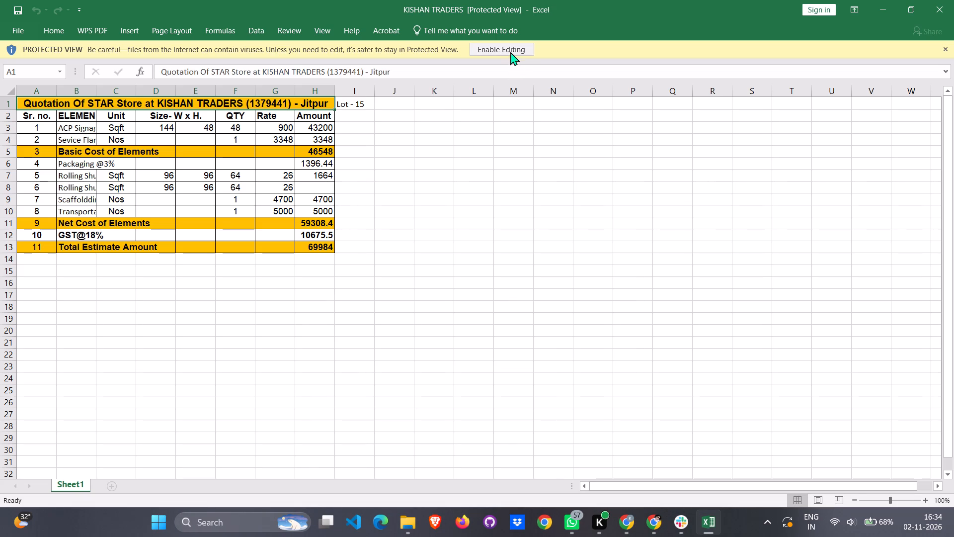
left_click(509, 51)
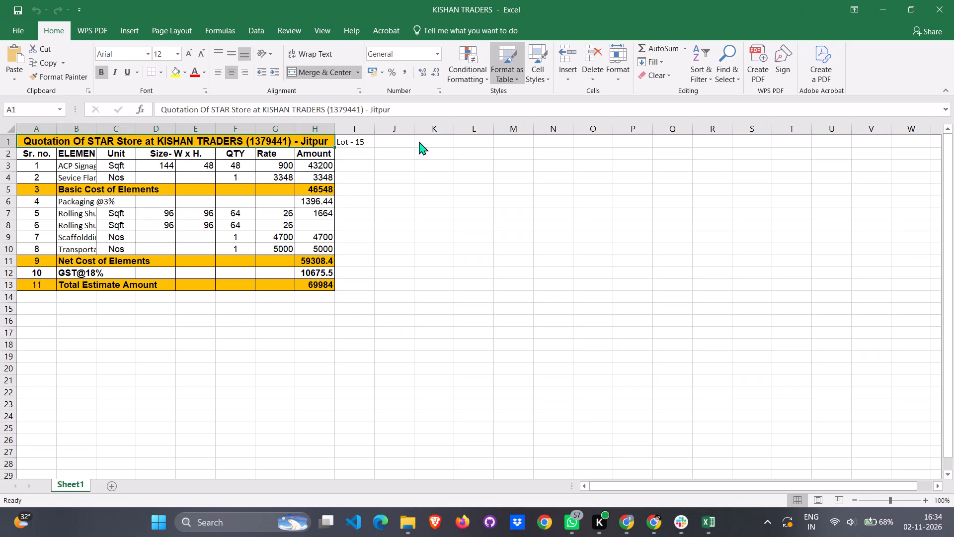
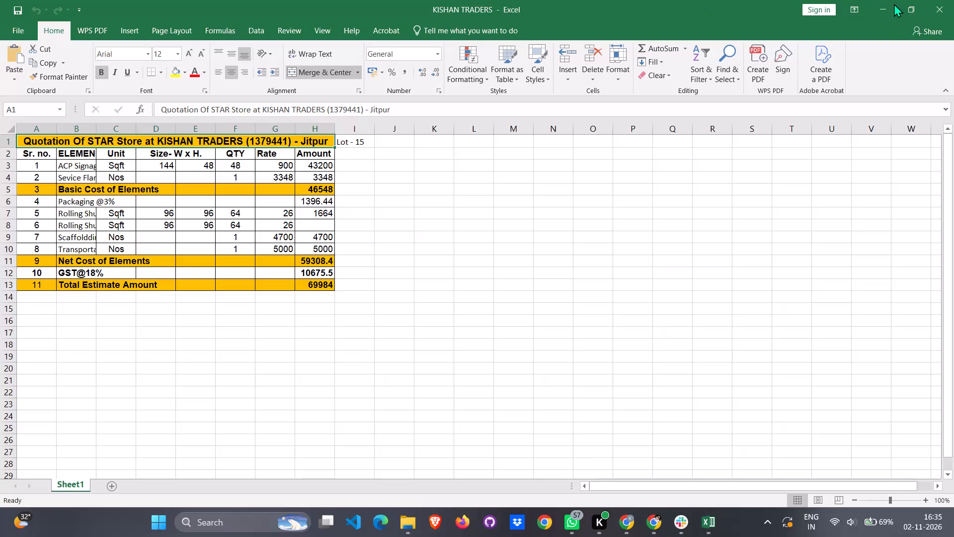
Close the KISHAN TRADERS quotation and search the SEPARATAION ESTIMATE folder for SOM.
left_click(941, 4)
left_click(916, 32)
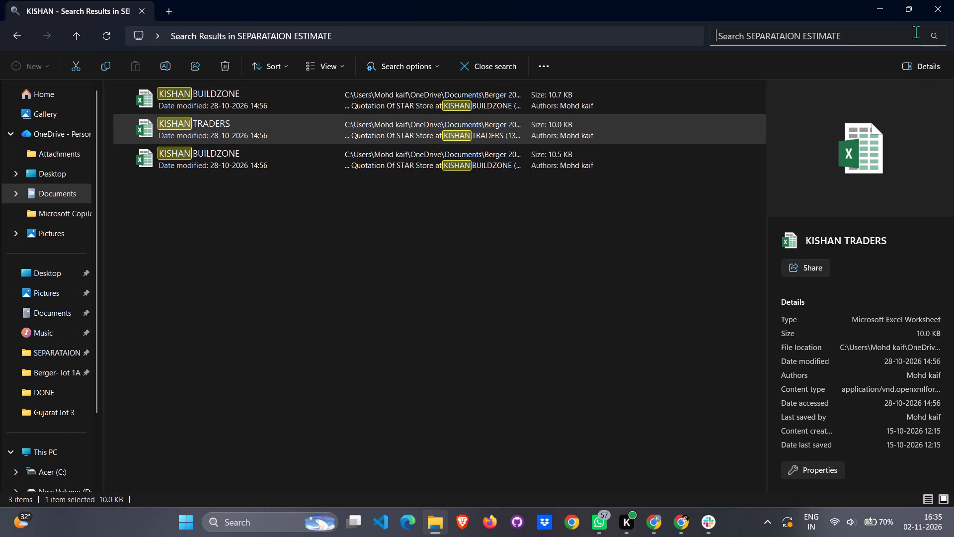
type("SOM")
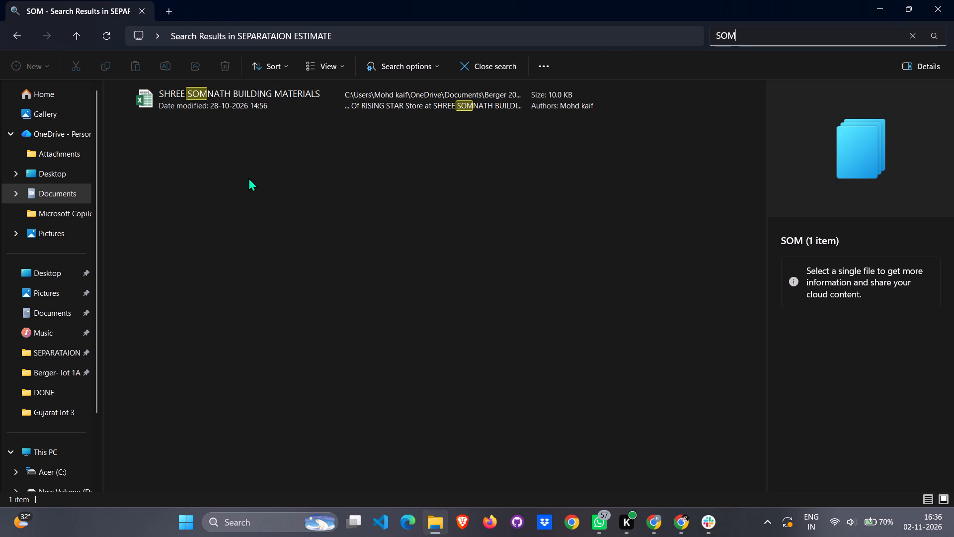
Open the SHREE SOMNATH BUILDING MATERIALS quotation from the search results and enable editing in it.
double_click(255, 99)
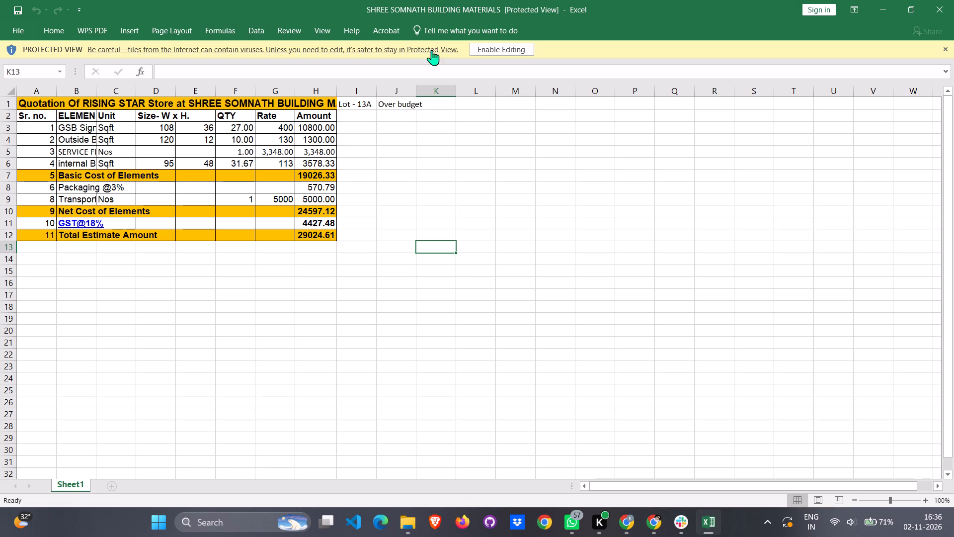
left_click(507, 45)
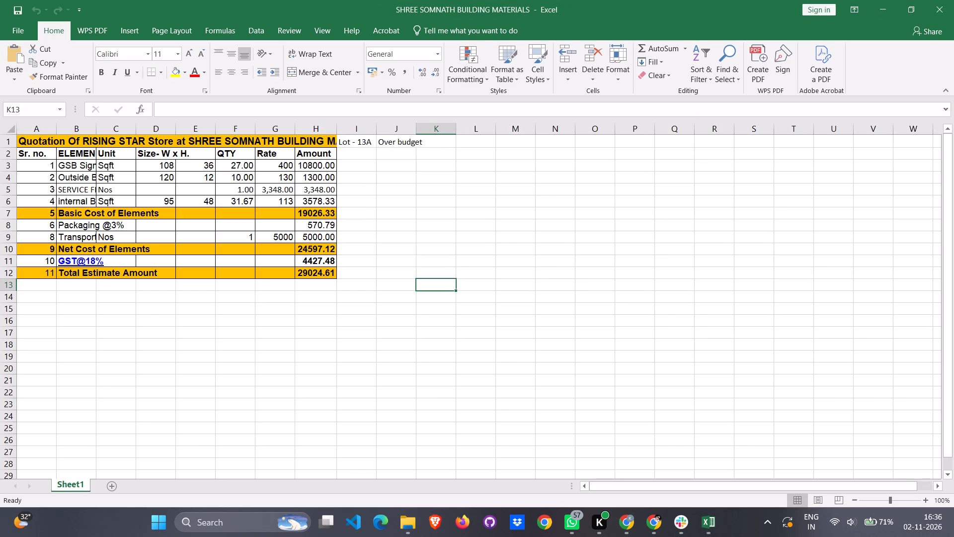
Widen the ELEMENT column so its names are fully readable, and select the GSB Signage width cell.
left_click_drag(94, 126, 140, 125)
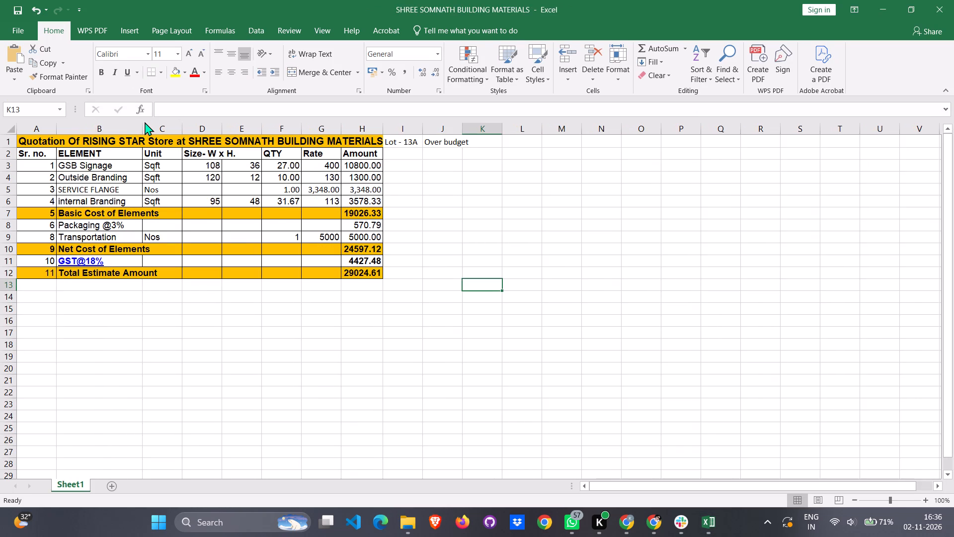
left_click(204, 166)
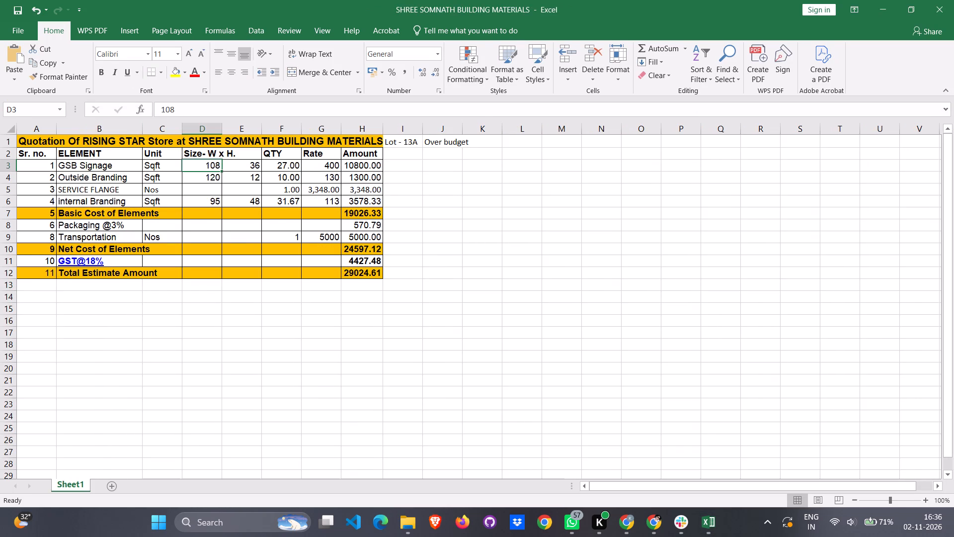
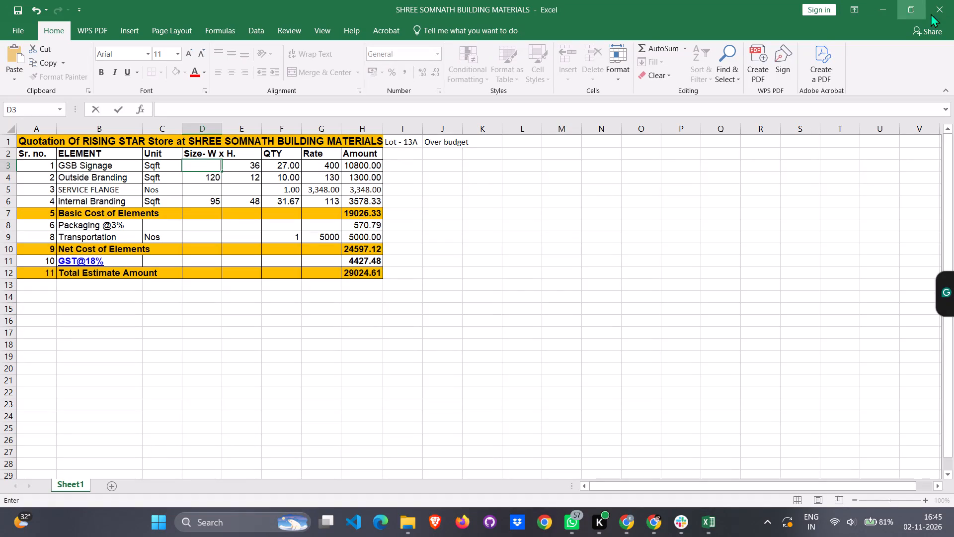
Close the SHREE SOMNATH BUILDING MATERIALS quotation and save its changes.
left_click(937, 13)
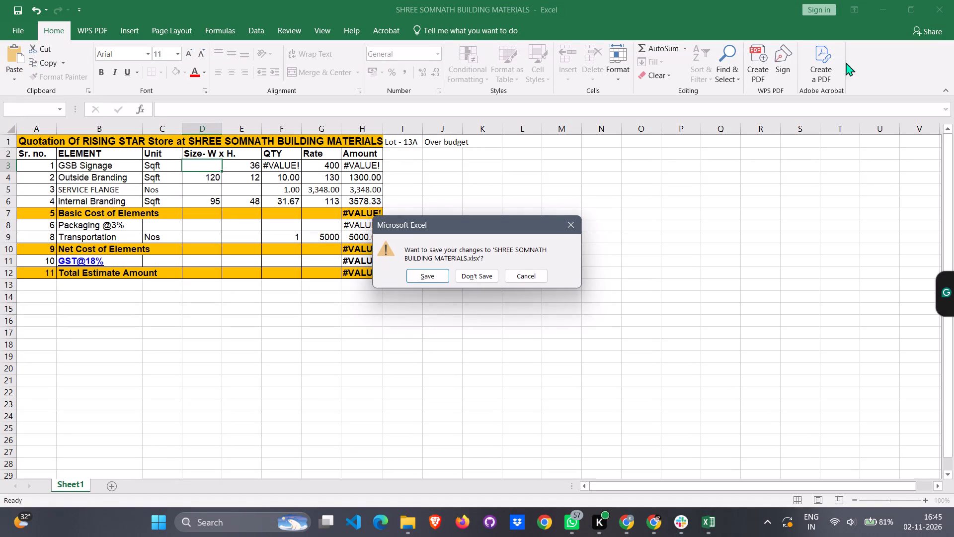
left_click(430, 275)
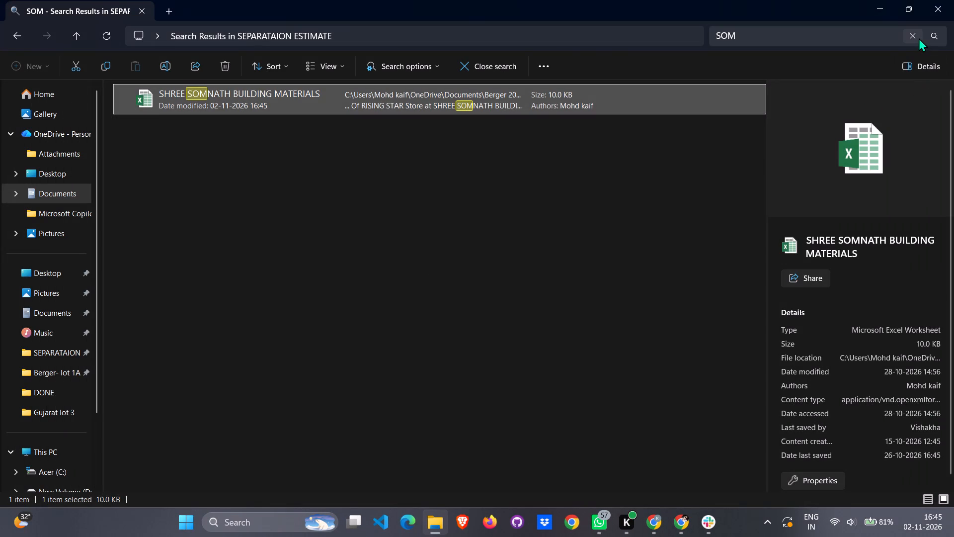
Search the SEPARATAION ESTIMATE folder for PRITI and open the PRITI PAINTS quotation.
left_click(906, 35)
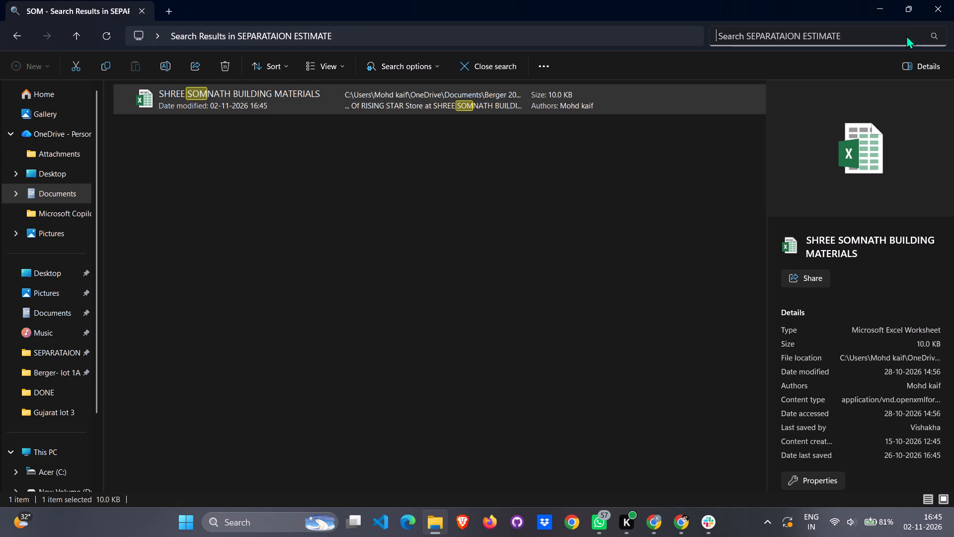
type("PRITI")
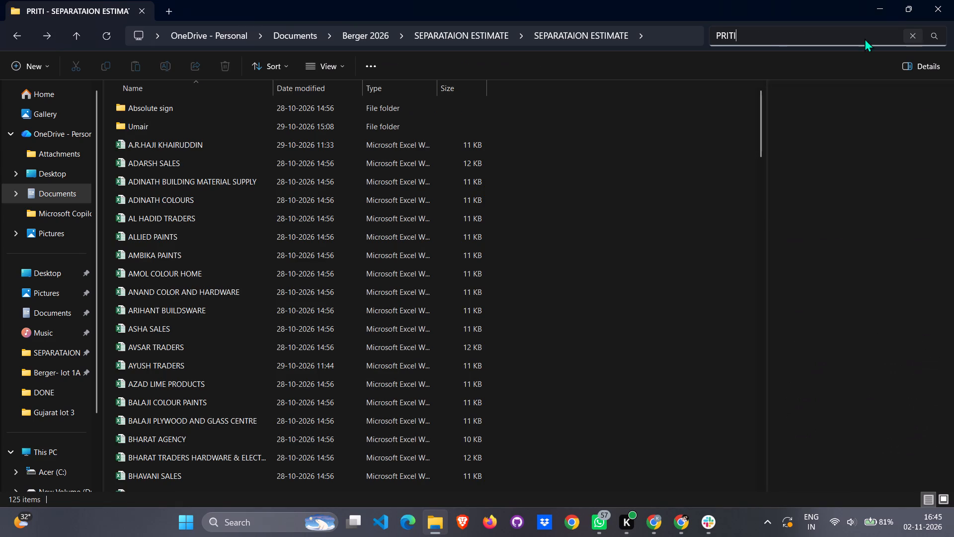
triple_click(276, 96)
left_click(276, 96)
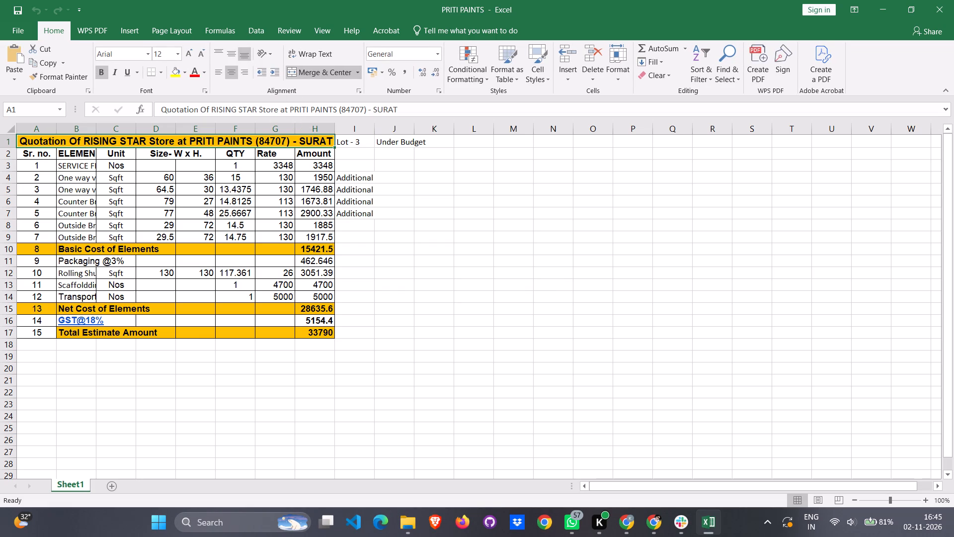
Widen the ELEMENT column in the PRITI PAINTS quotation to make the element names readable.
left_click_drag(95, 130, 172, 128)
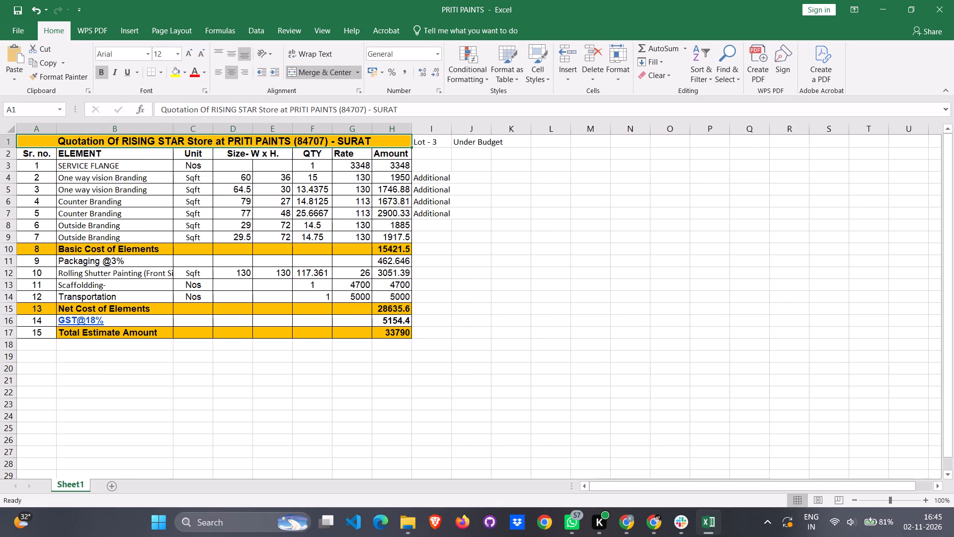
Examine the service flange quantity and the combined QTY of the One way vision, Counter and Outside Branding row pairs.
left_click(301, 171)
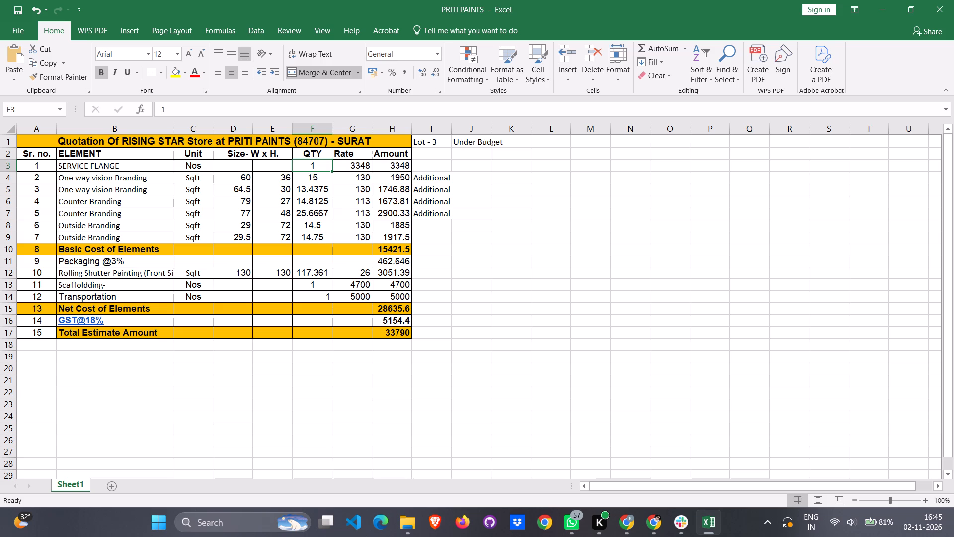
key("Down")
key("shift+Down")
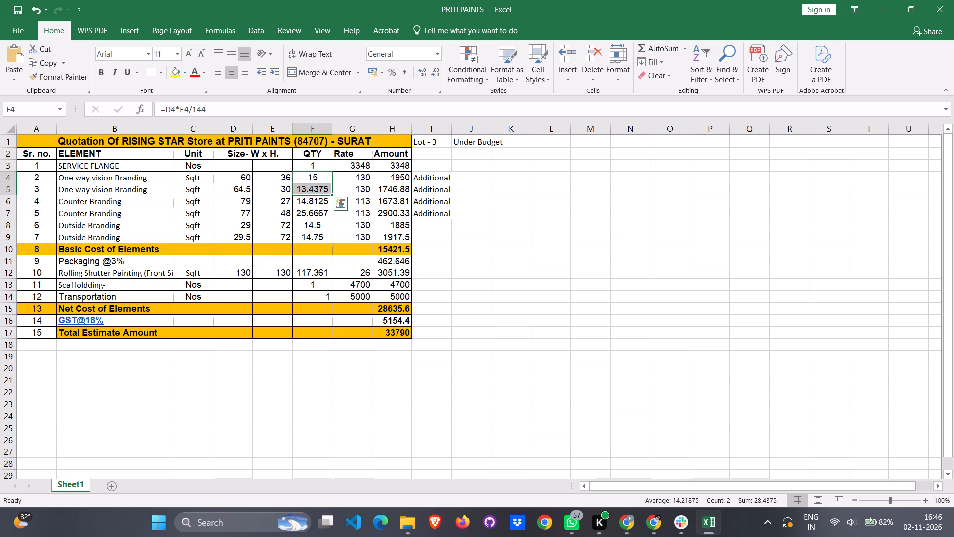
key("Down")
key("Down")
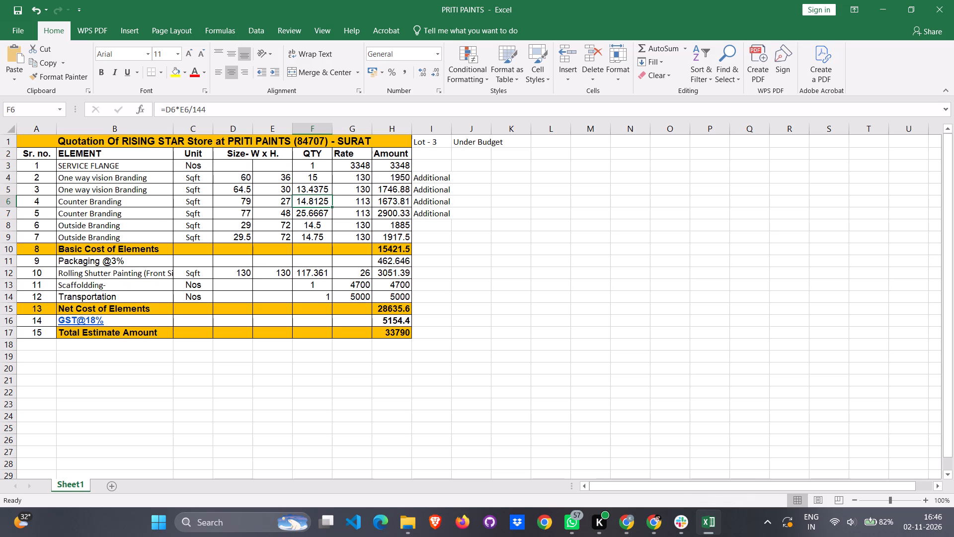
key("shift+Down")
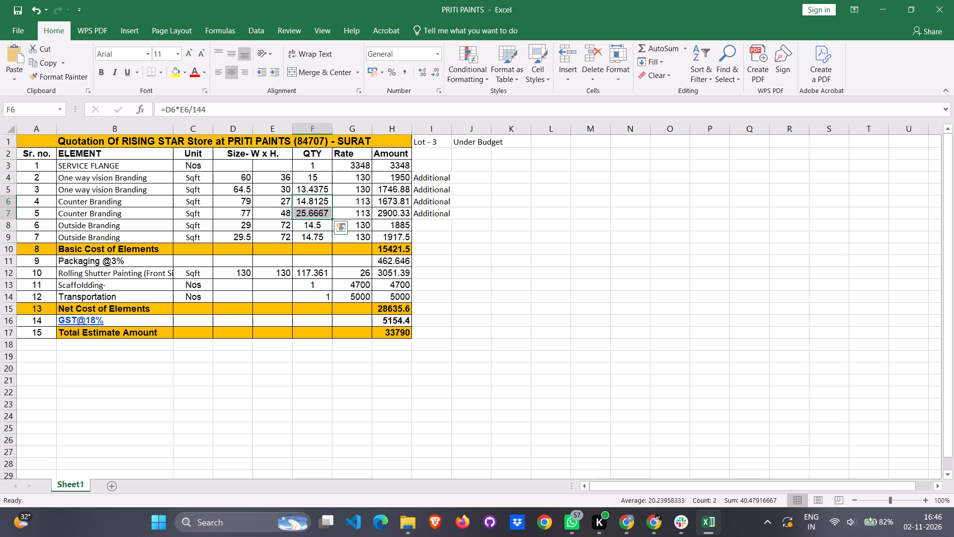
key("shift+Up")
key("Up")
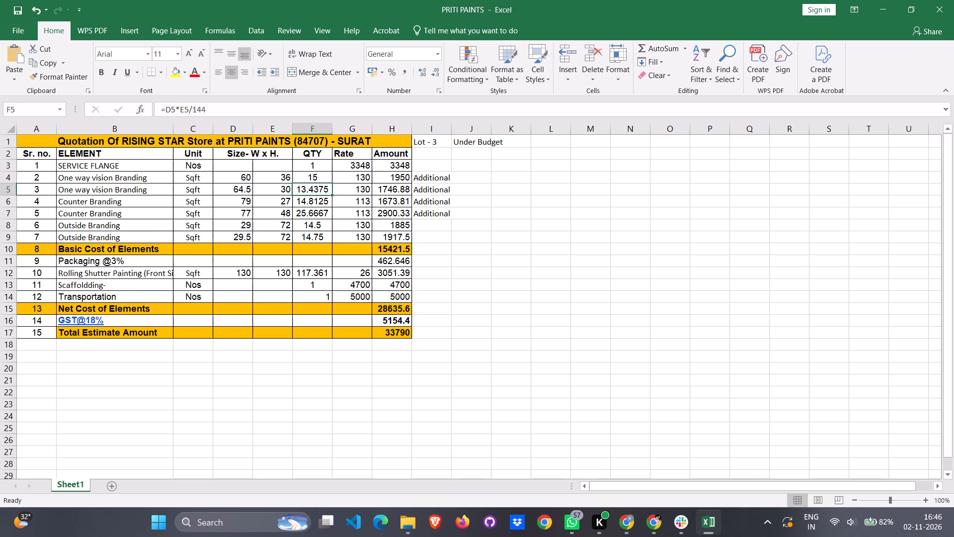
key("Up")
key("shift+Down")
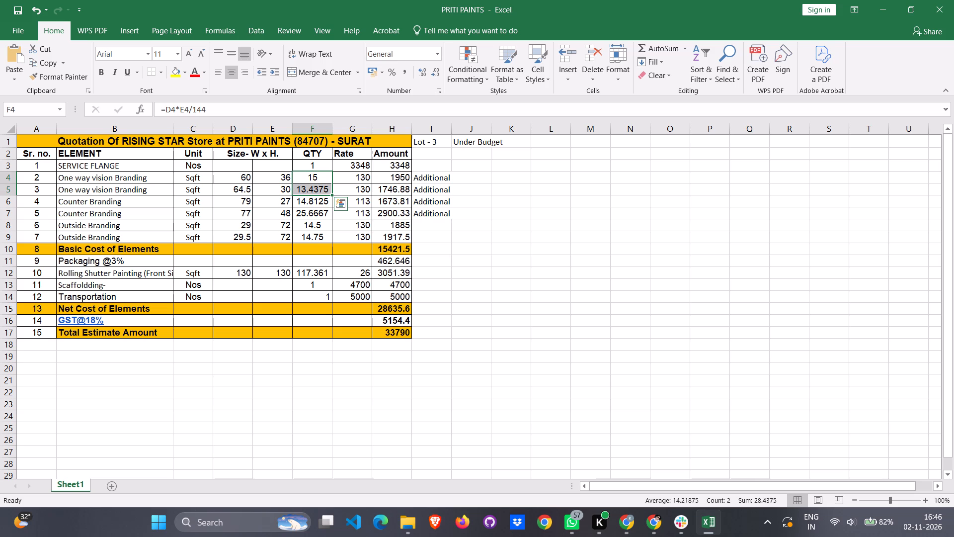
key("Down")
key("Down")
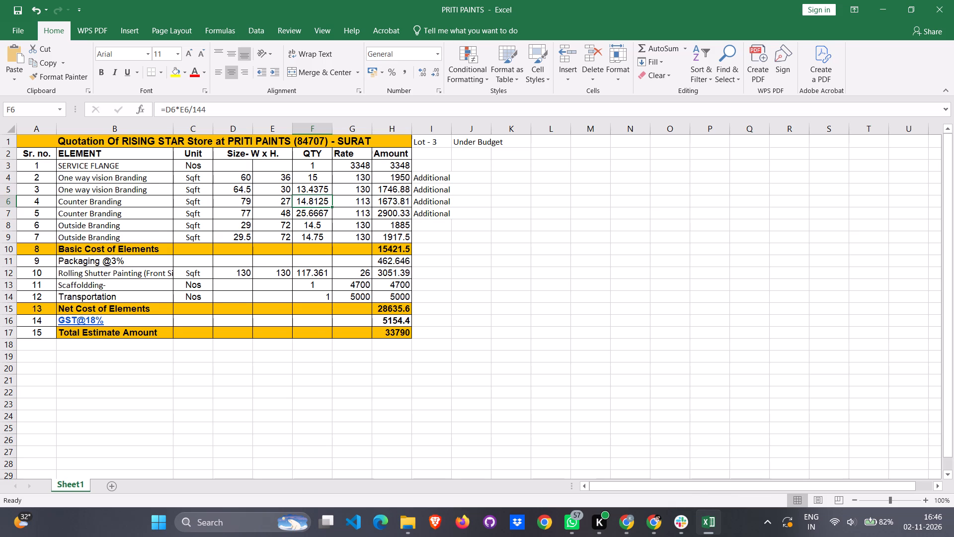
key("Down")
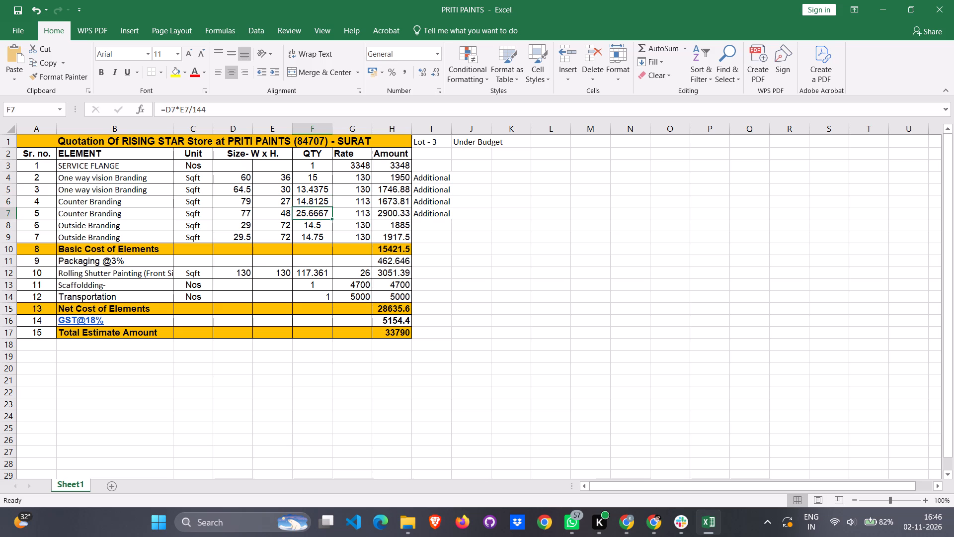
key("Down")
key("shift+Down")
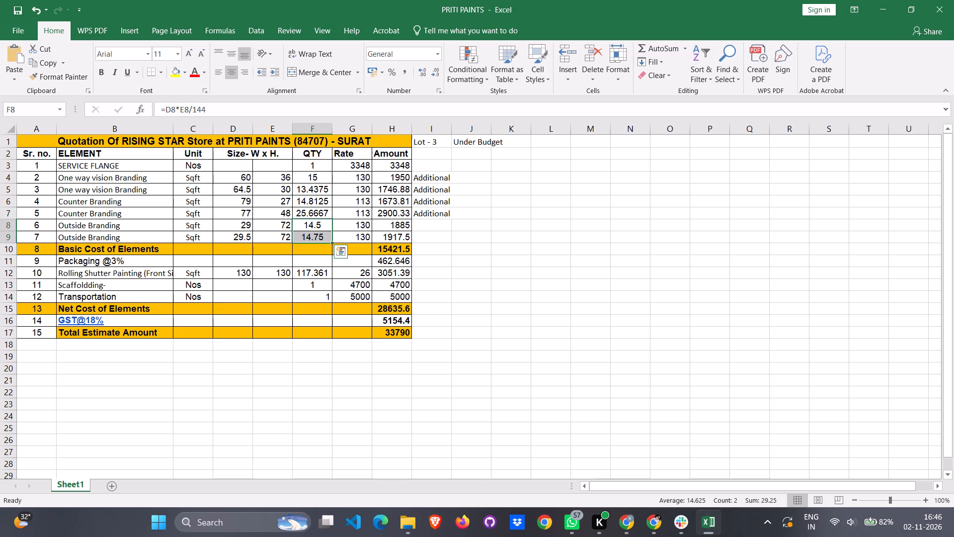
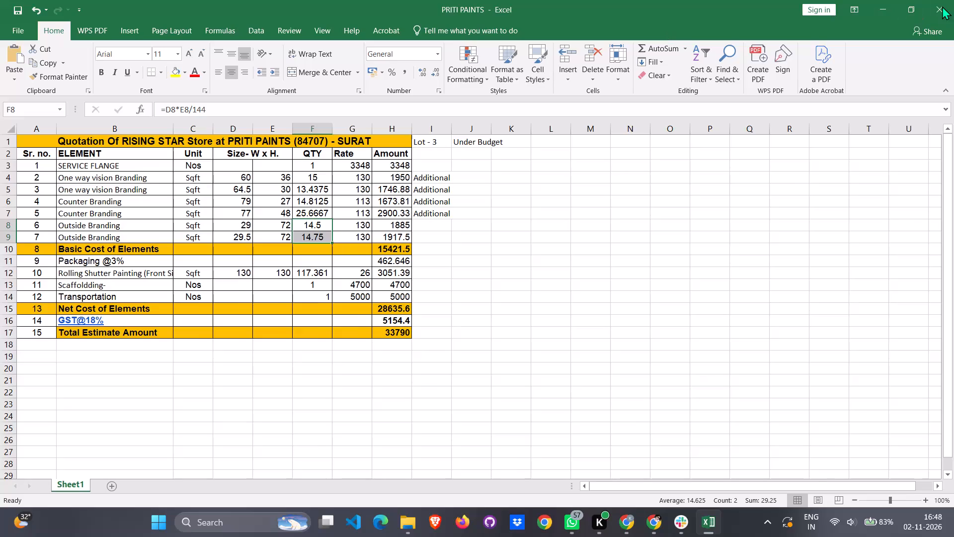
Close the PRITI PAINTS quotation and save its changes.
left_click(938, 4)
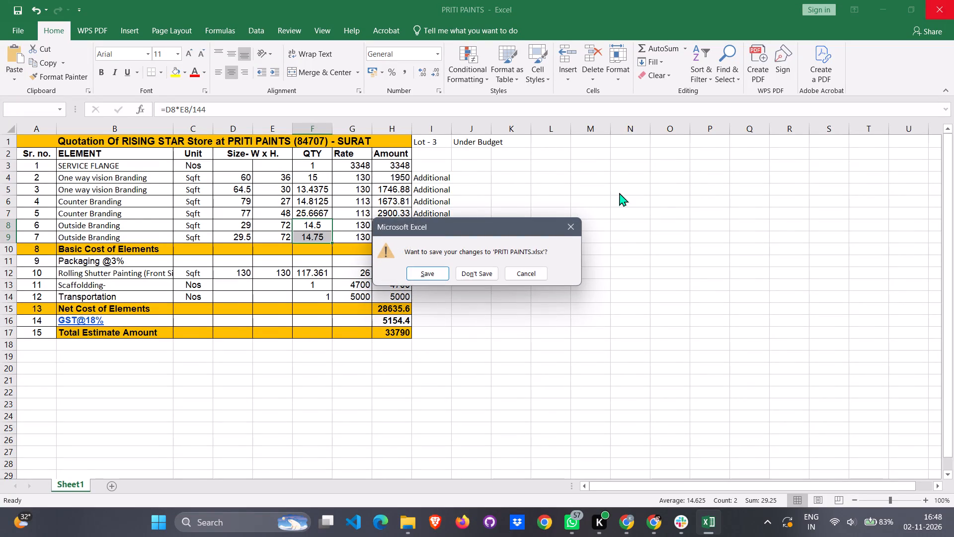
left_click(429, 274)
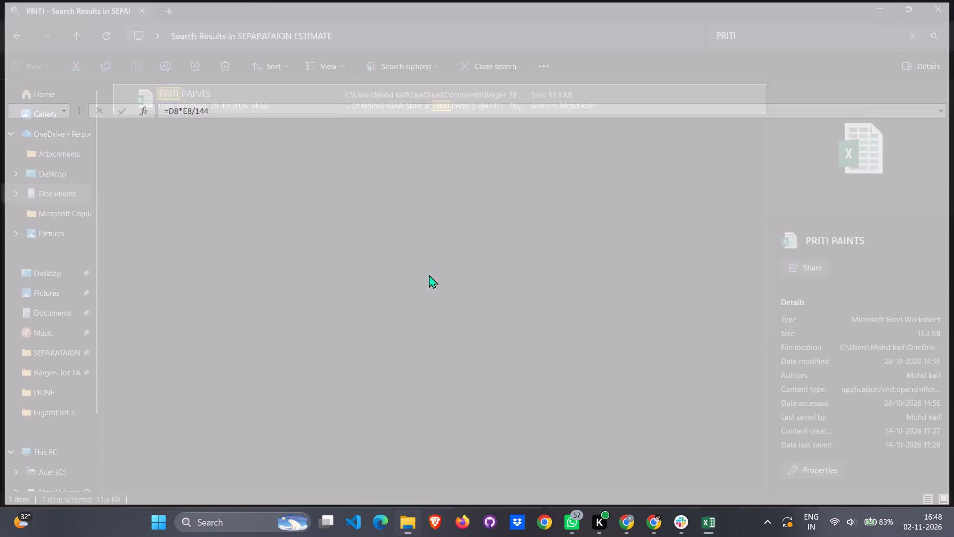
Search the SEPARATAION ESTIMATE folder for SUKHE and open the SUKHESHWAR TRADING quotation.
left_click(907, 35)
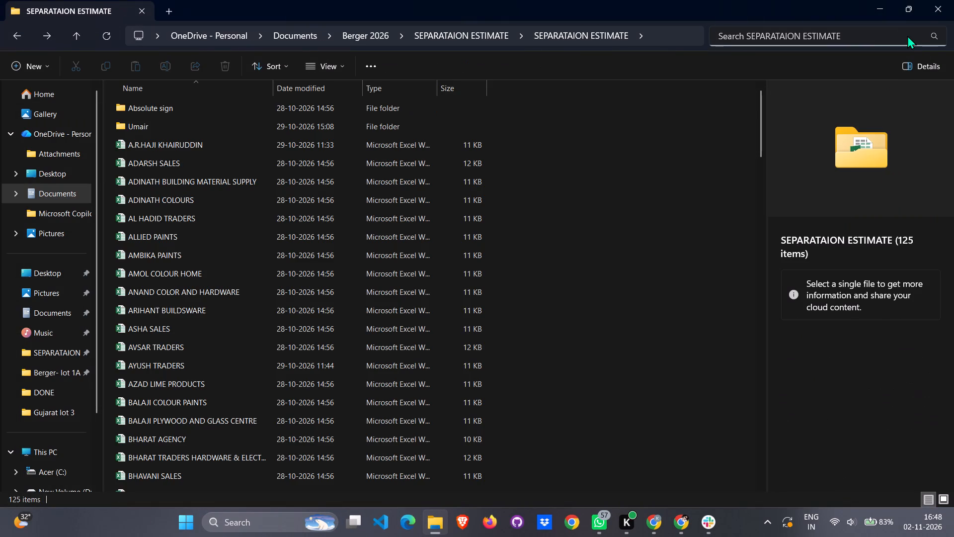
type("SUKHE")
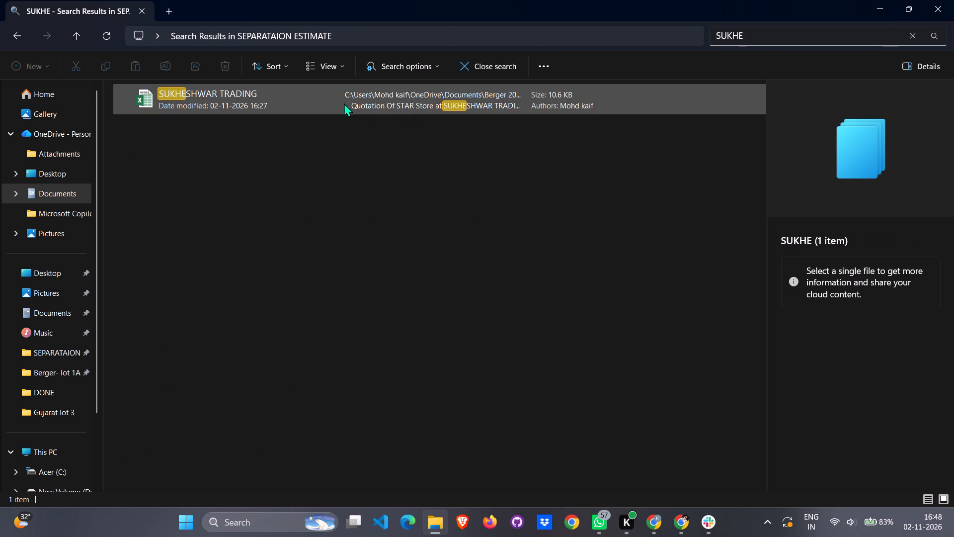
triple_click(342, 101)
left_click(342, 101)
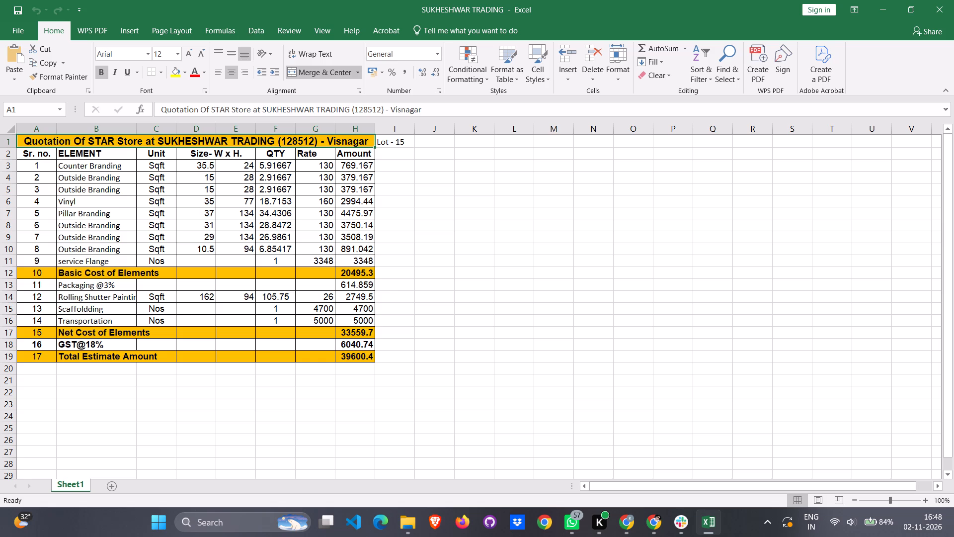
Examine the combined QTY of the Counter, Outside and Pillar Branding rows, leaving out the Vinyl row.
left_click(267, 168)
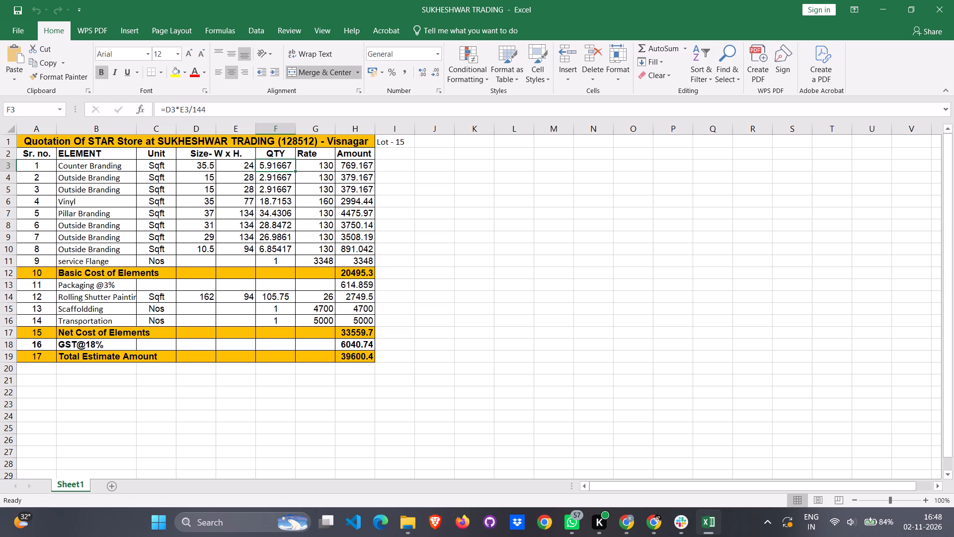
left_click(267, 168)
left_click(267, 168, "ctrl")
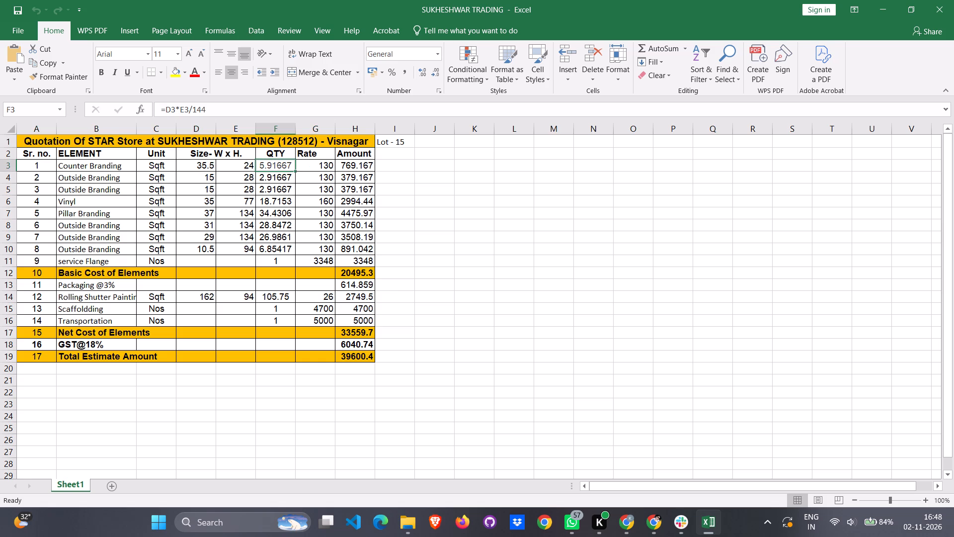
left_click(272, 180, "ctrl")
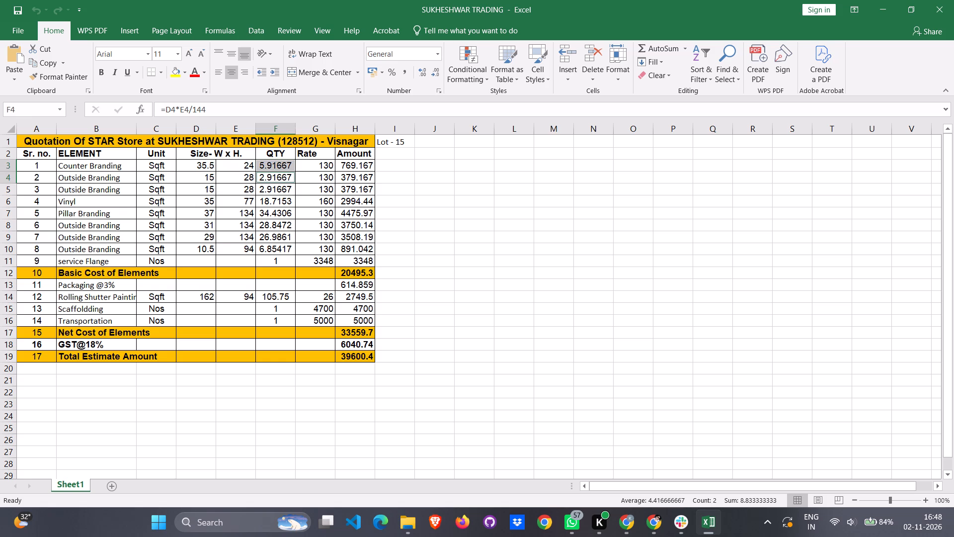
left_click(272, 193, "ctrl")
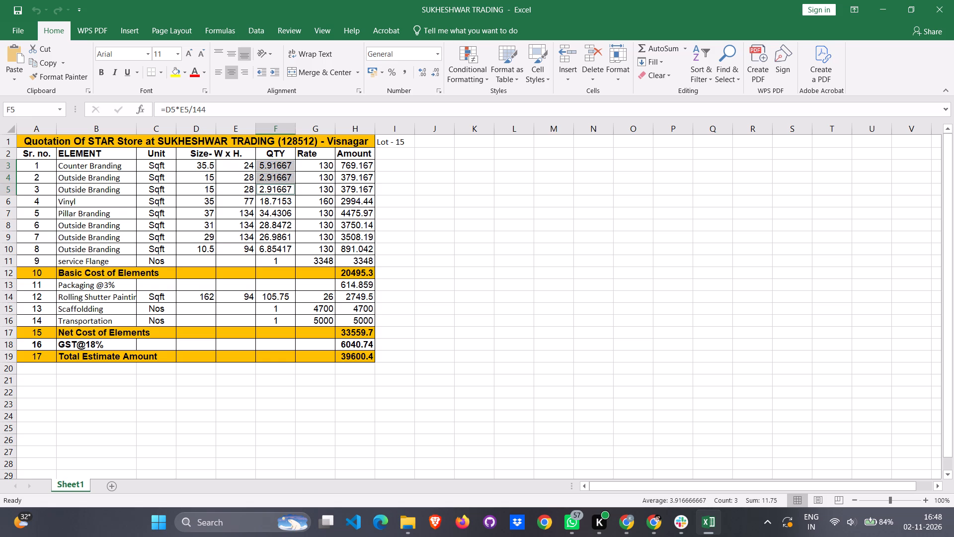
left_click(274, 212, "ctrl")
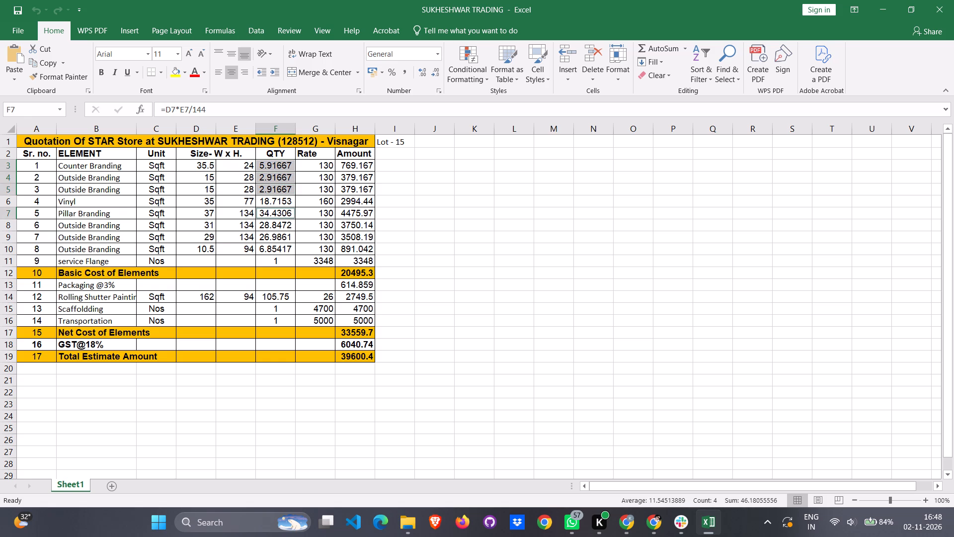
left_click(278, 227, "ctrl")
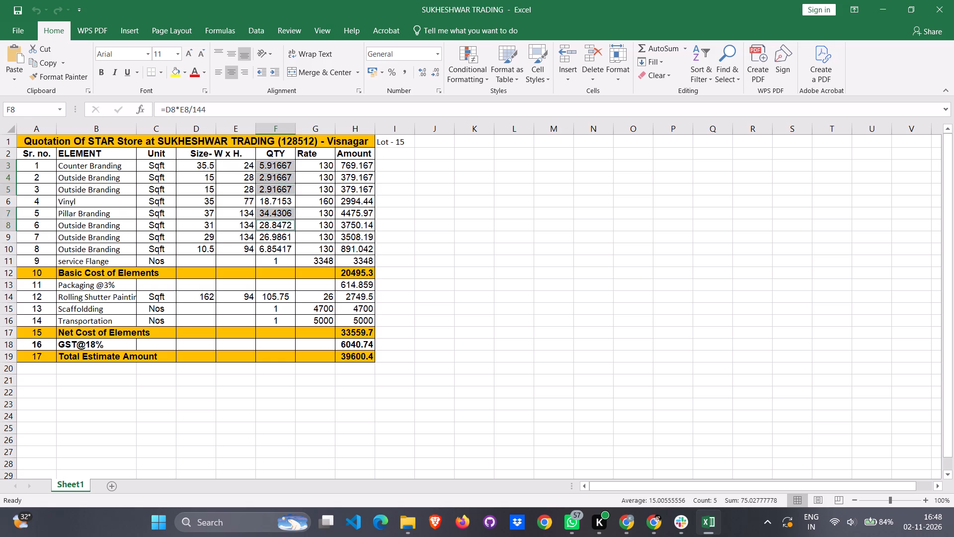
left_click(276, 239, "ctrl")
left_click(276, 248, "ctrl")
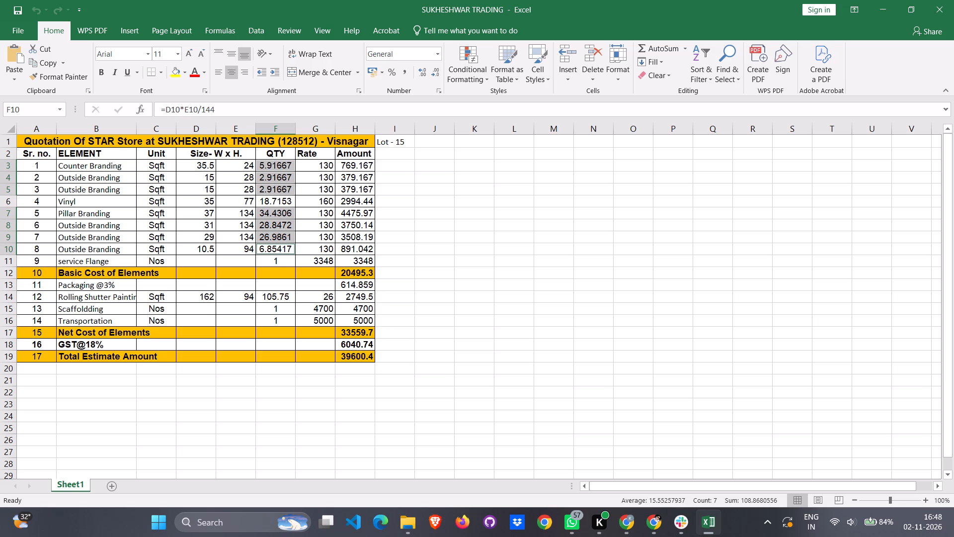
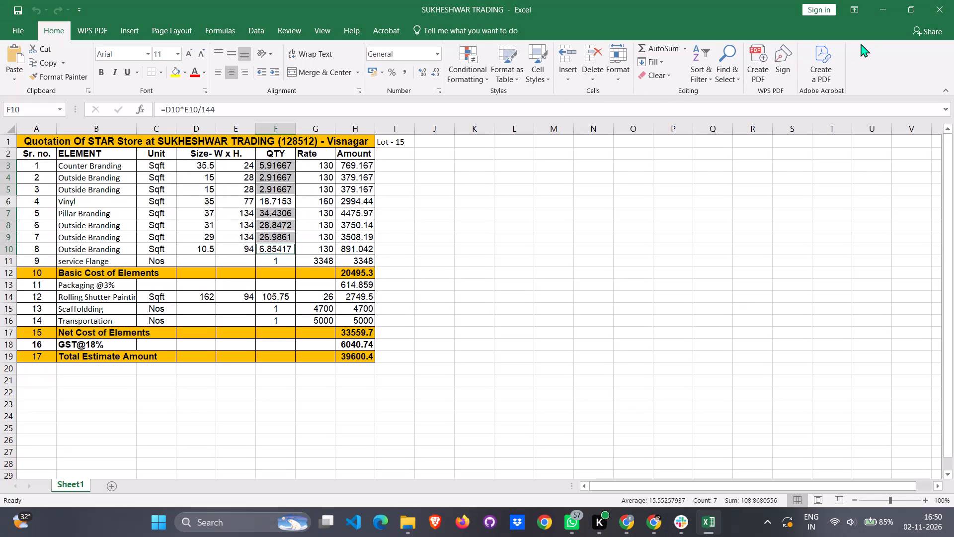
Close the SUKHESHWAR TRADING quotation.
left_click(946, 4)
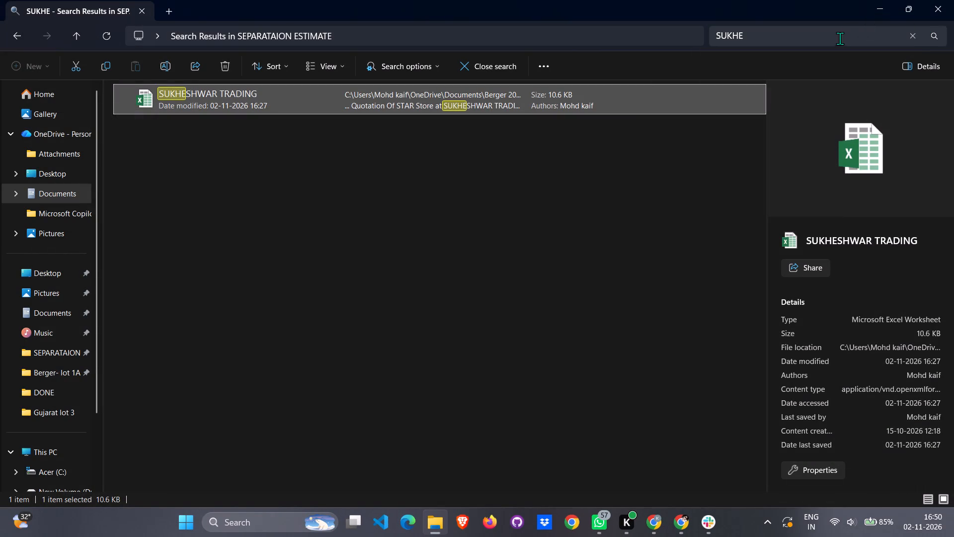
Search the SEPARATAION ESTIMATE folder for SOMN and open the SHREE SOMNATH BUILDING MATERIALS quotation.
left_click(836, 35)
key("BackSpace")
key("BackSpace")
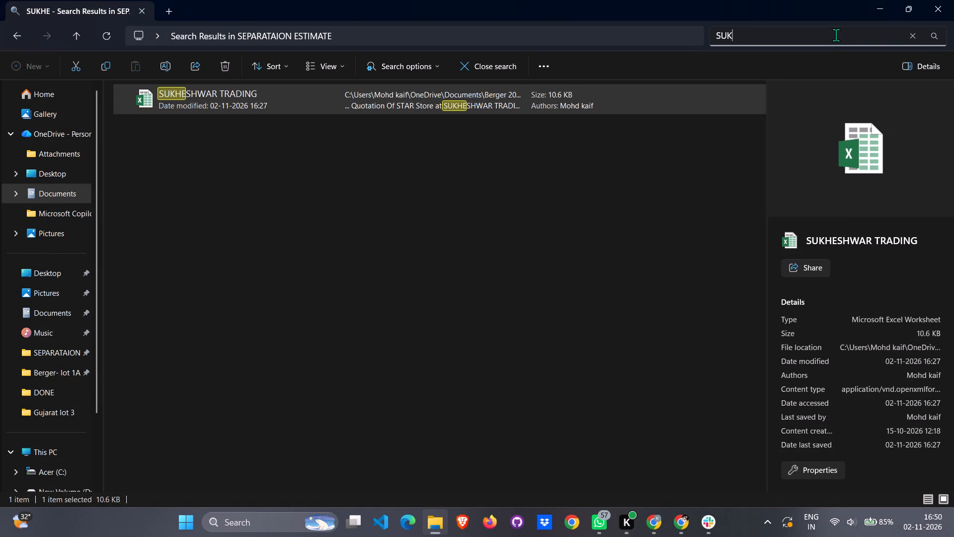
key("BackSpace")
key("BackSpace")
key("BackSpace")
key("BackSpace")
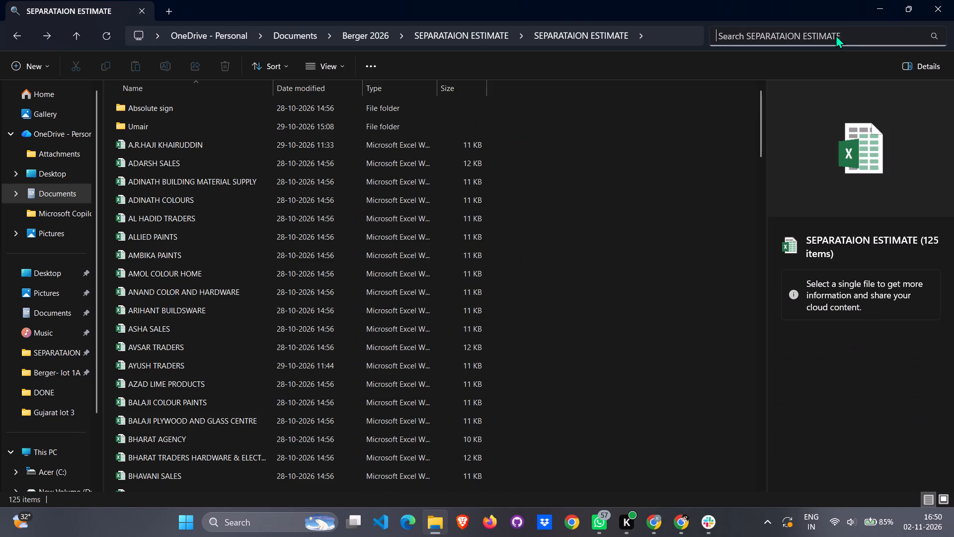
type("SOMN")
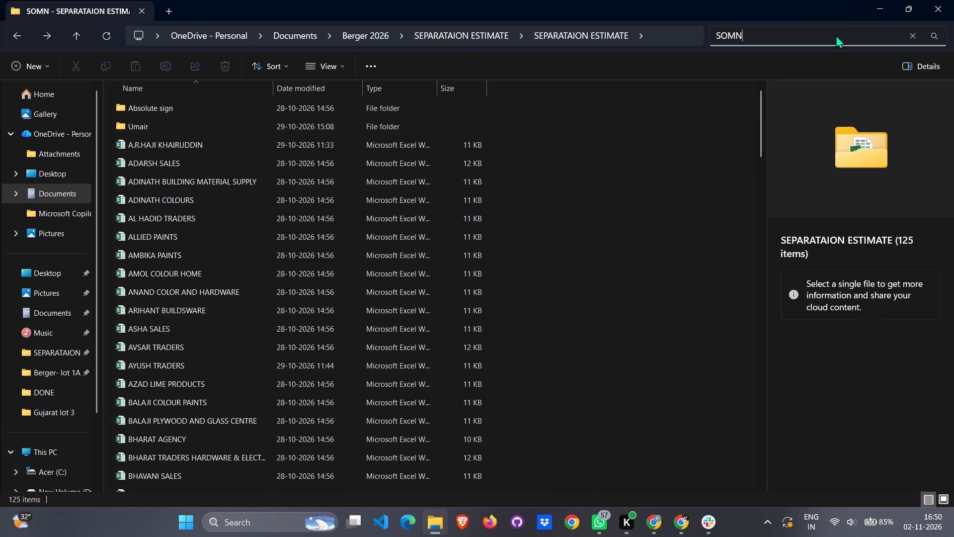
triple_click(257, 97)
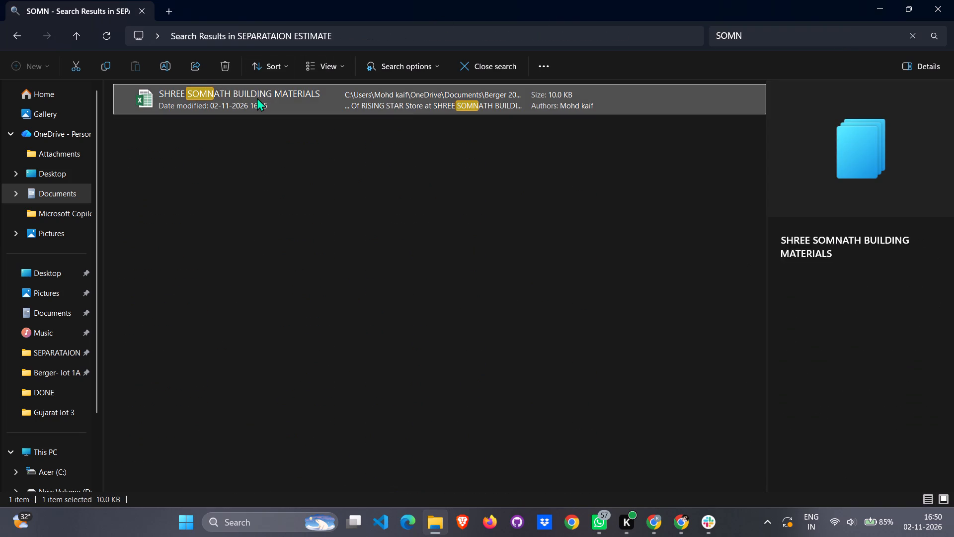
left_click(257, 97)
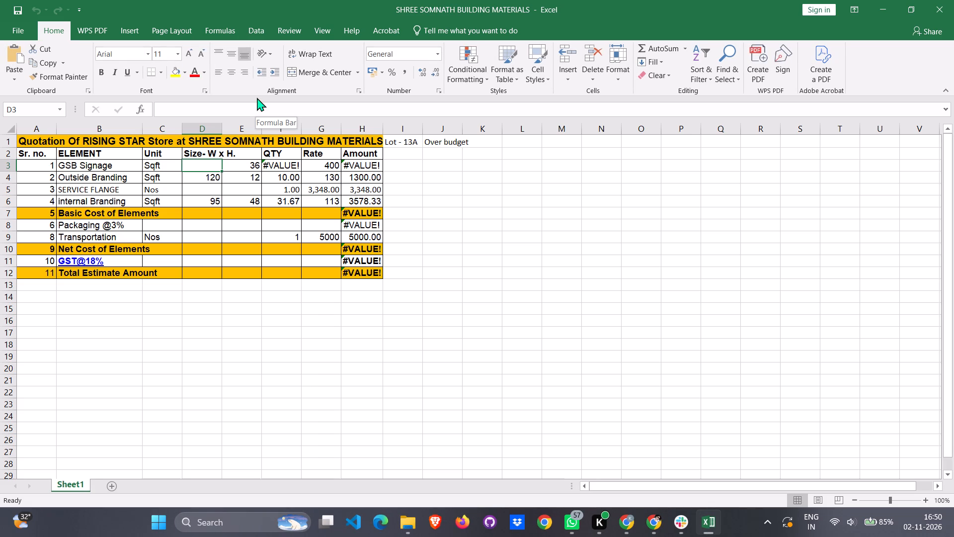
Examine the GSB Signage row's width cell and QTY formula, and try to undo any recent change.
left_click(126, 165)
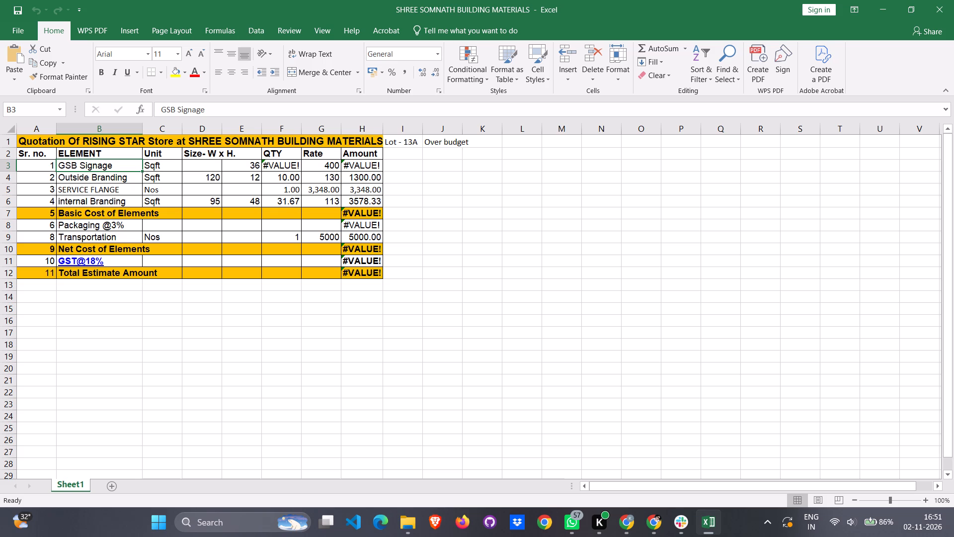
key("ctrl+z")
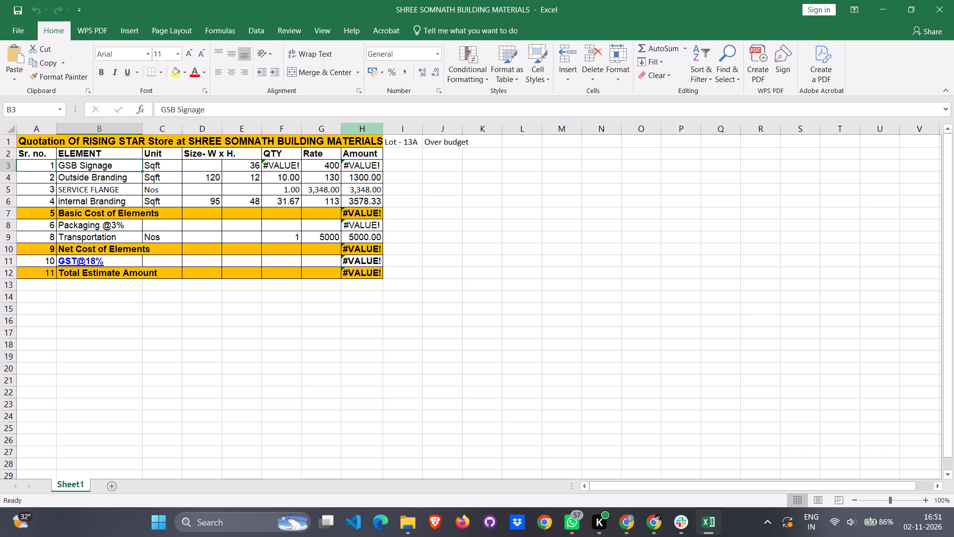
left_click(524, 217)
key("ctrl+z")
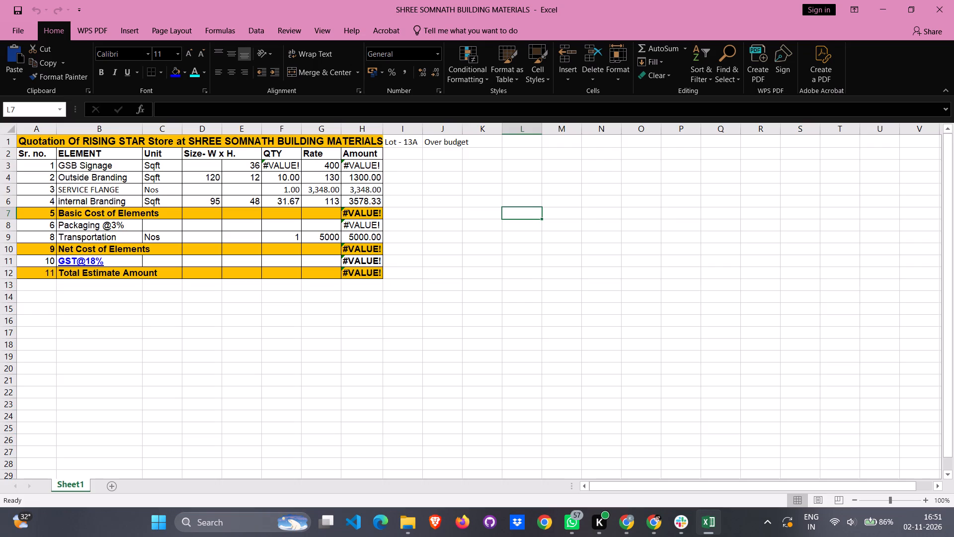
left_click(201, 167)
key("ctrl+z")
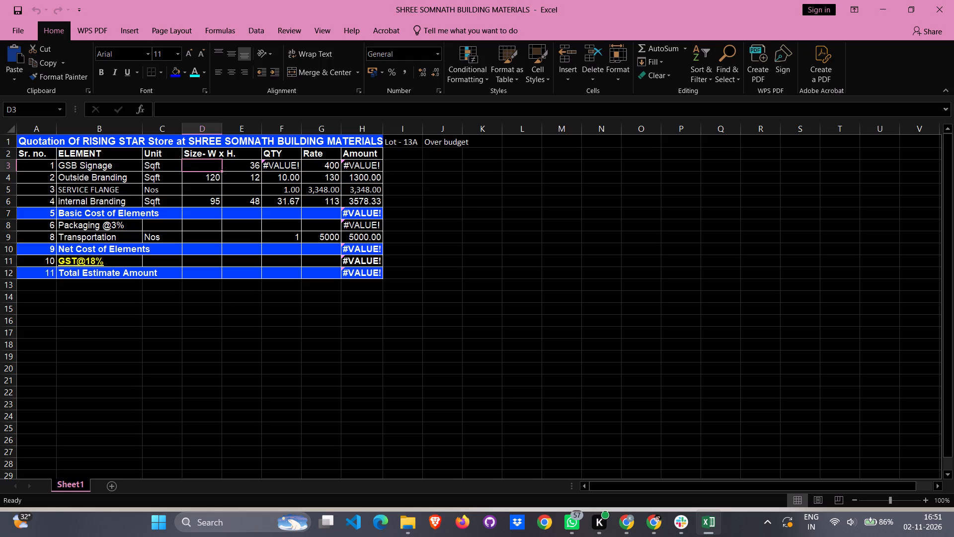
left_click(201, 167)
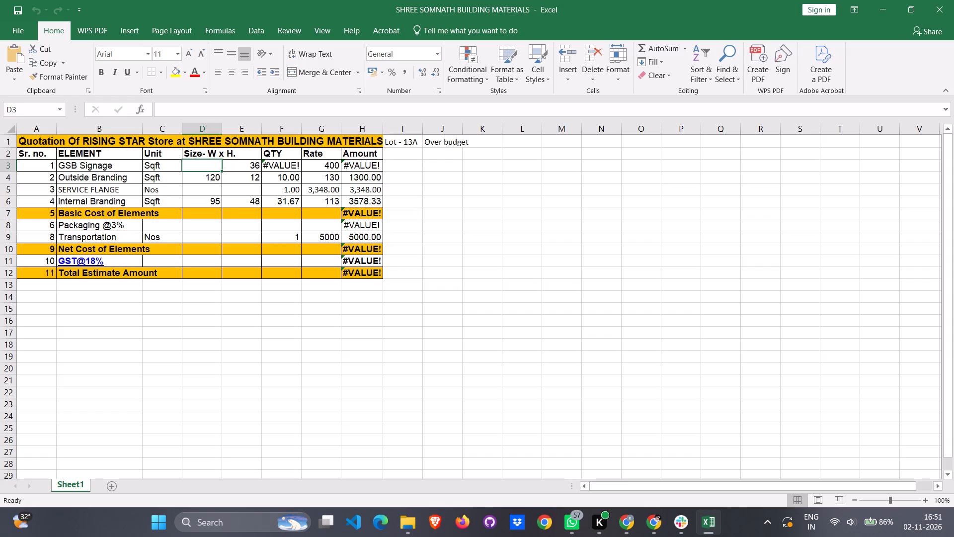
left_click(277, 166)
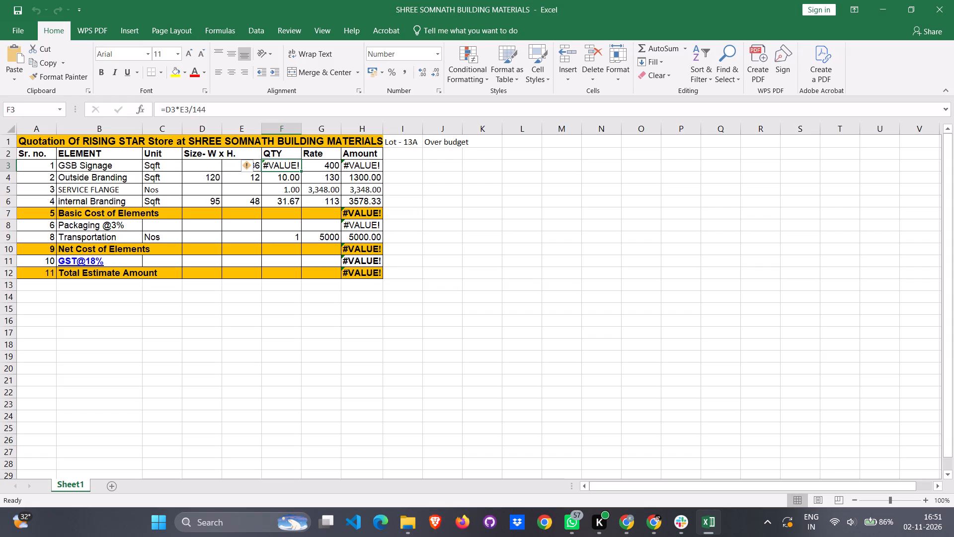
left_click(264, 168)
left_click(278, 166)
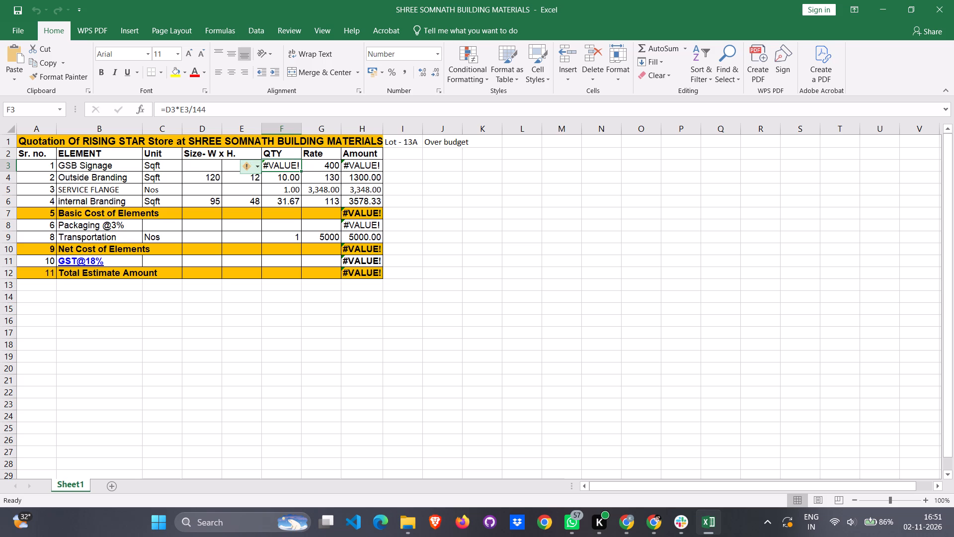
Fill in the GSB Signage row with width 108 and QTY 27, and save the quotation.
left_click(198, 163)
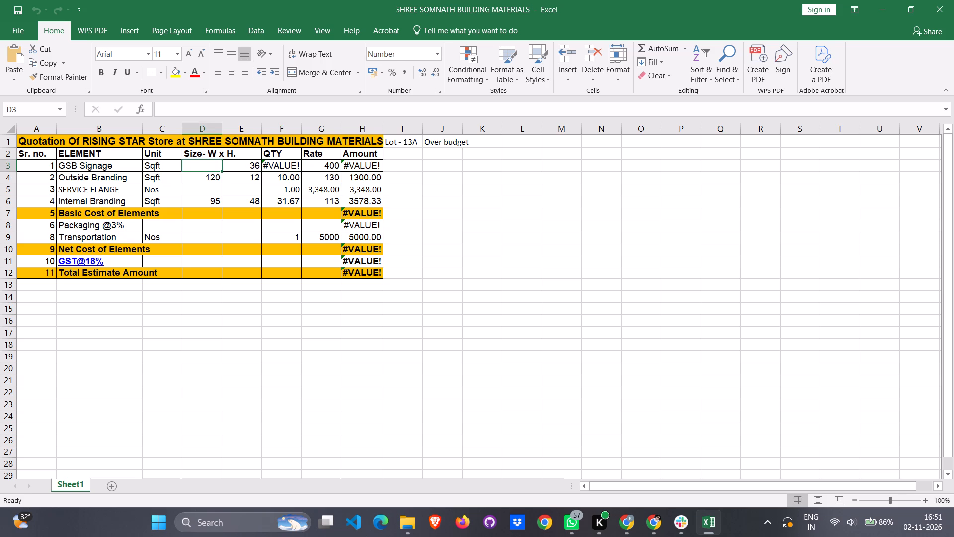
key("1")
type("08")
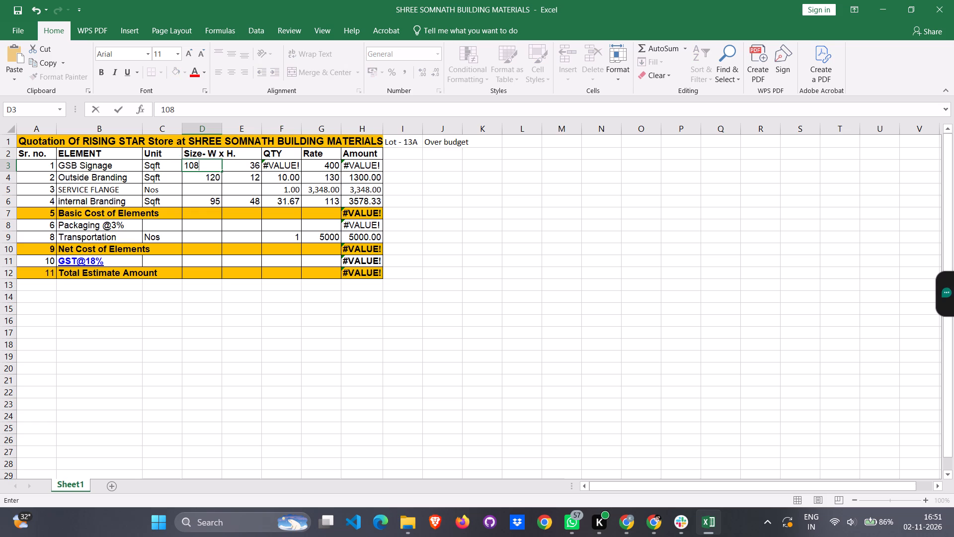
left_click(284, 165)
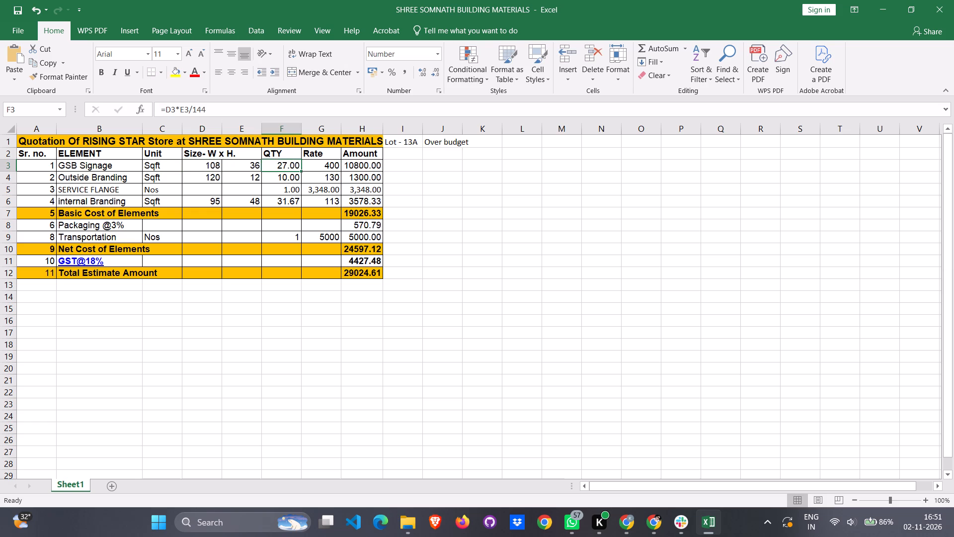
key("2")
key("7")
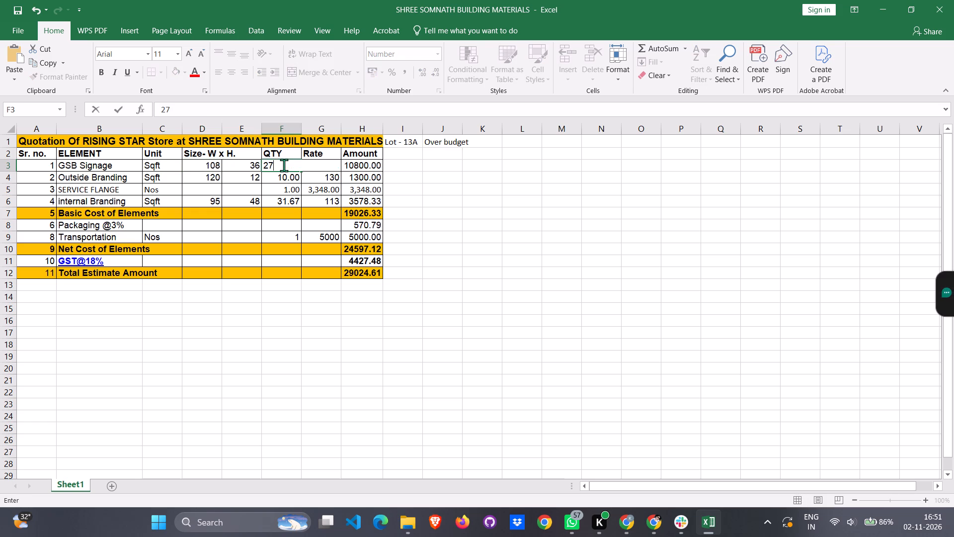
key("ctrl+s")
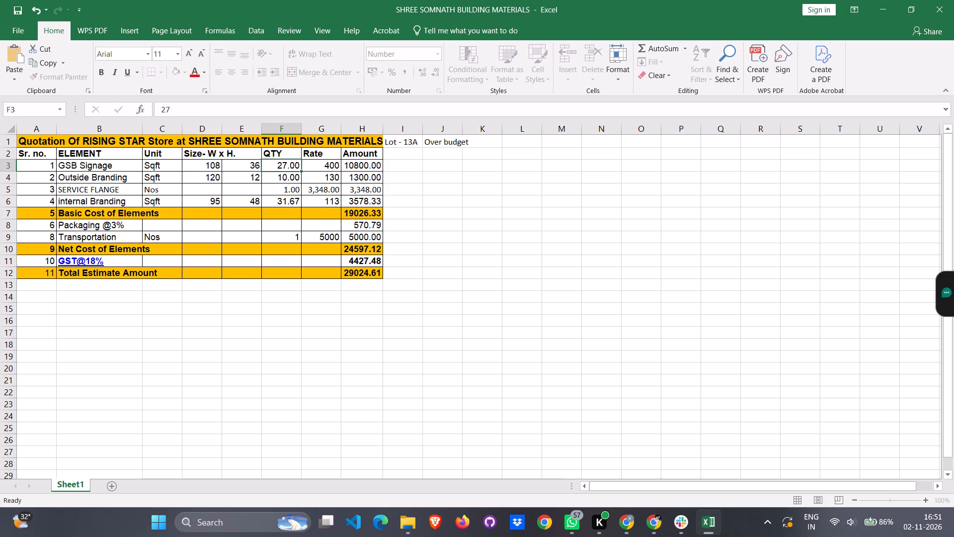
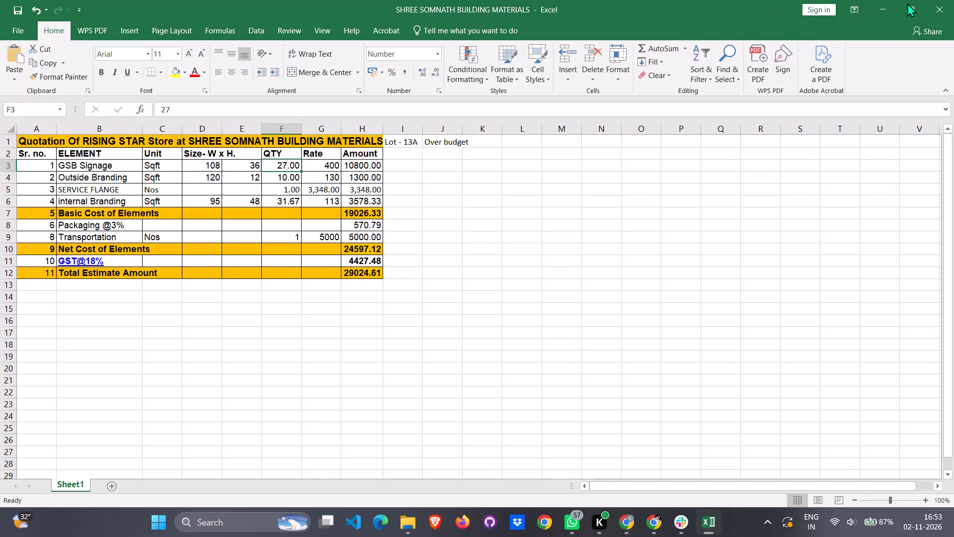
Close the SHREE SOMNATH BUILDING MATERIALS quotation.
left_click(939, 8)
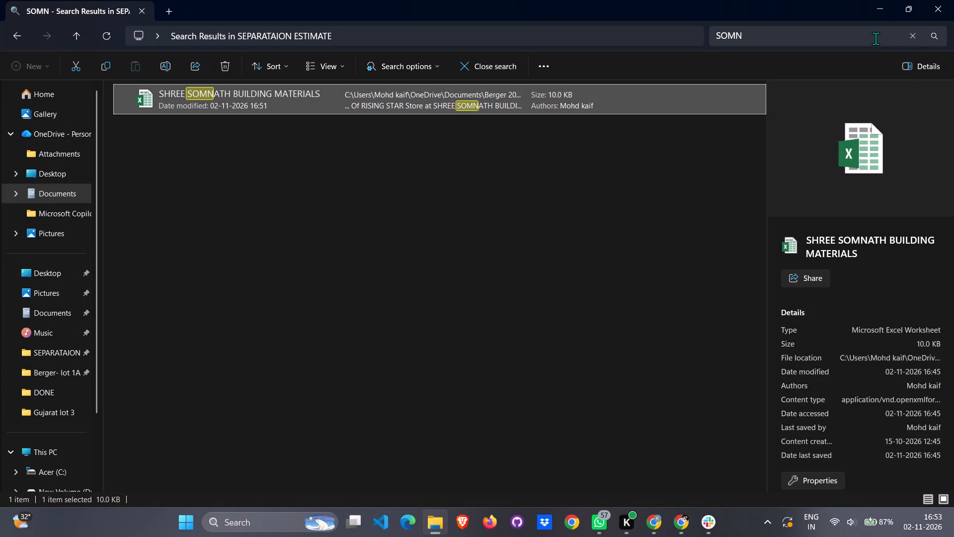
Search the SEPARATAION ESTIMATE folder for BHAVA and open the BHAVANI TRADING quotation.
left_click(875, 38)
key("BackSpace")
key("BackSpace")
key("BackSpace")
key("BackSpace")
key("BackSpace")
key("BackSpace")
key("BackSpace")
key("BackSpace")
key("BackSpace")
key("BackSpace")
key("BackSpace")
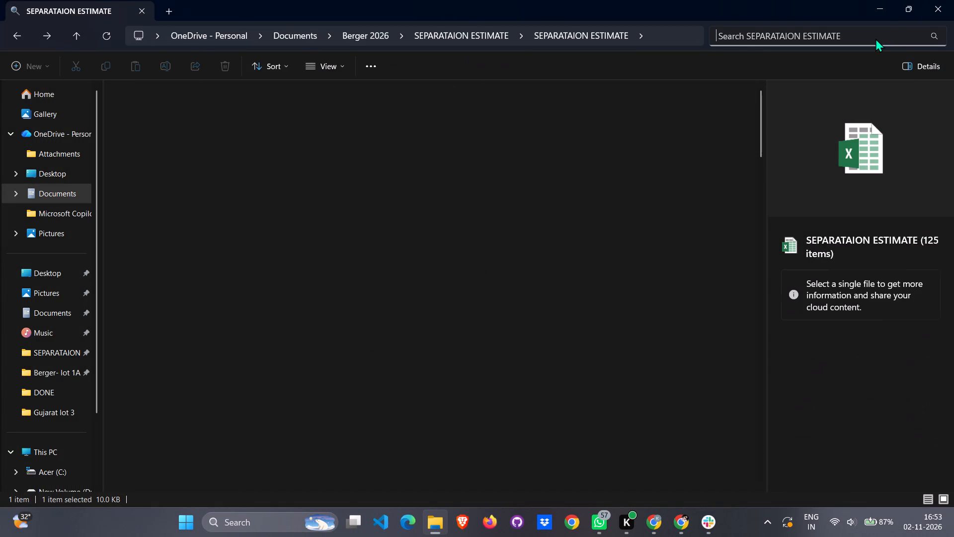
type("BHAVA")
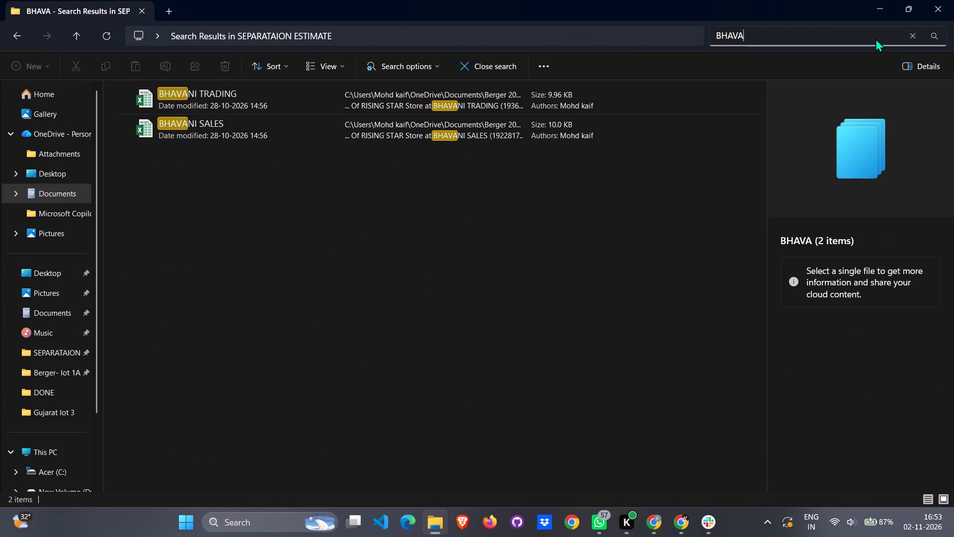
triple_click(303, 99)
left_click(303, 99)
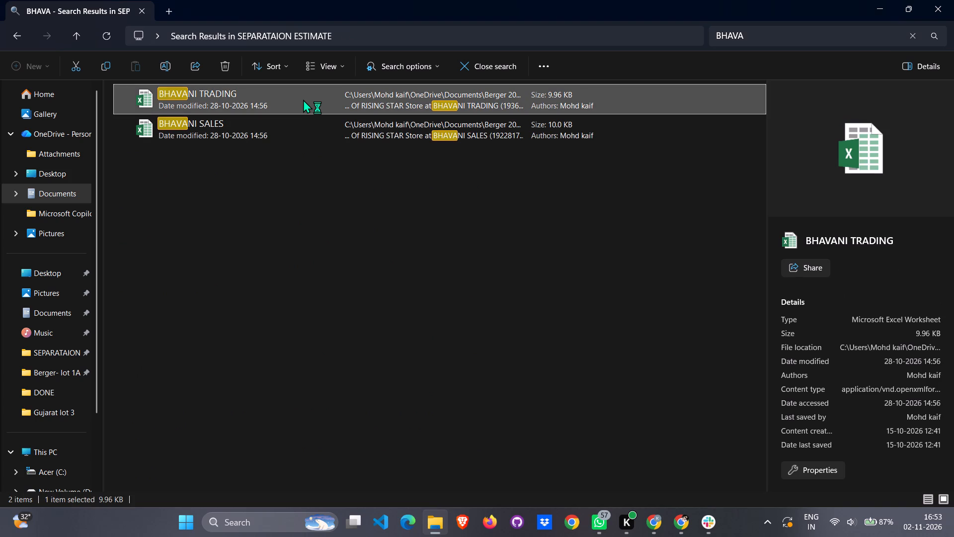
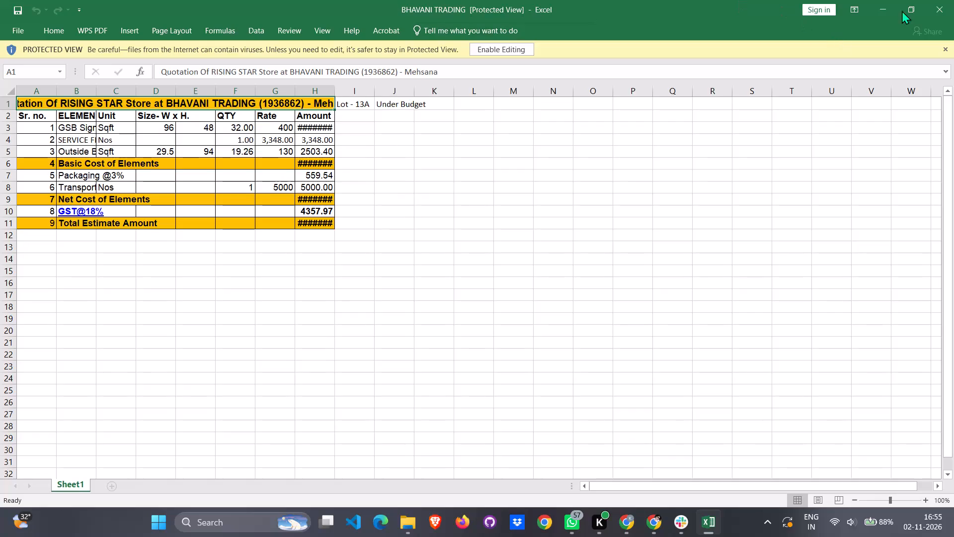
Close the BHAVANI TRADING quotation.
left_click(937, 7)
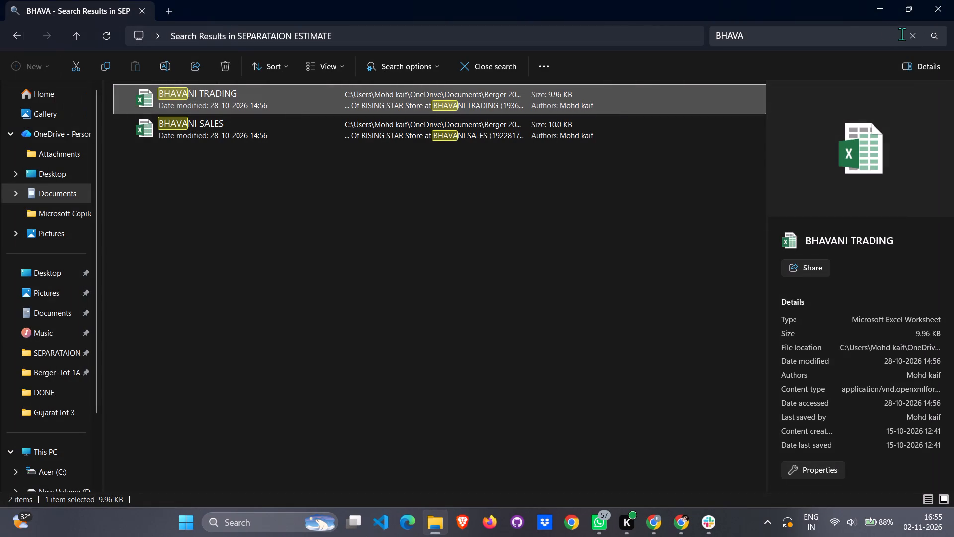
Search the SEPARATAION ESTIMATE folder for KISHAN and open the KISHAN TRADERS quotation.
left_click(848, 35)
key("BackSpace")
key("BackSpace")
key("BackSpace")
key("BackSpace")
key("BackSpace")
key("BackSpace")
key("BackSpace")
key("BackSpace")
key("BackSpace")
key("BackSpace")
key("BackSpace")
key("BackSpace")
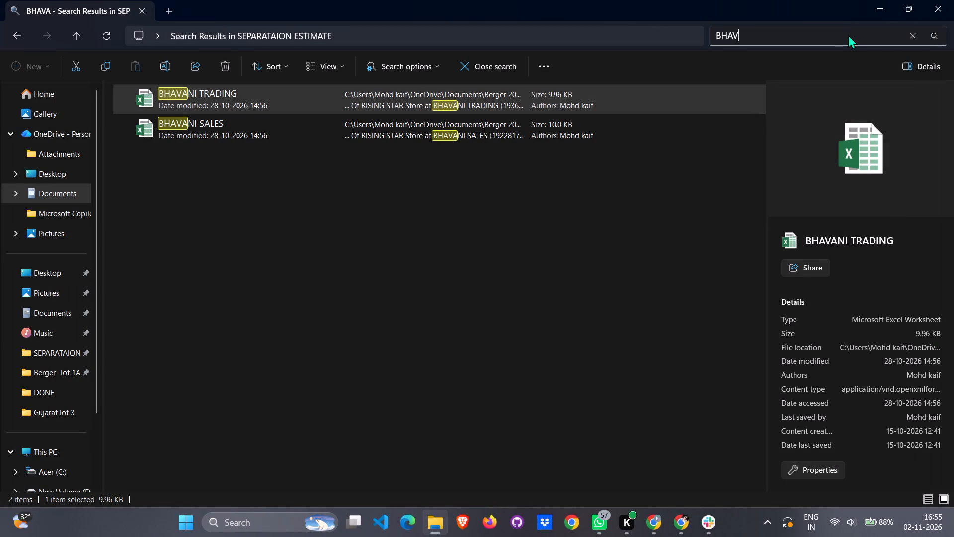
type("KISHAN")
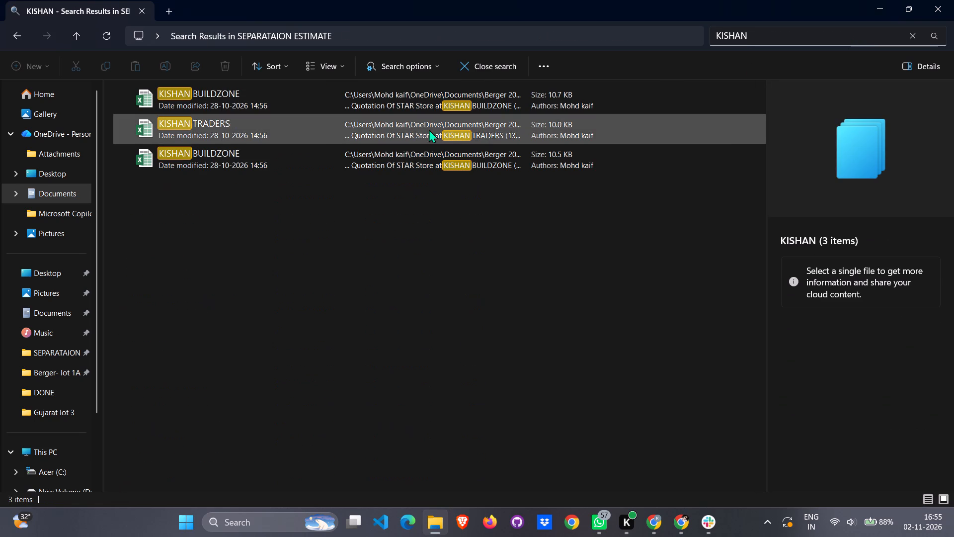
triple_click(253, 126)
left_click(253, 126)
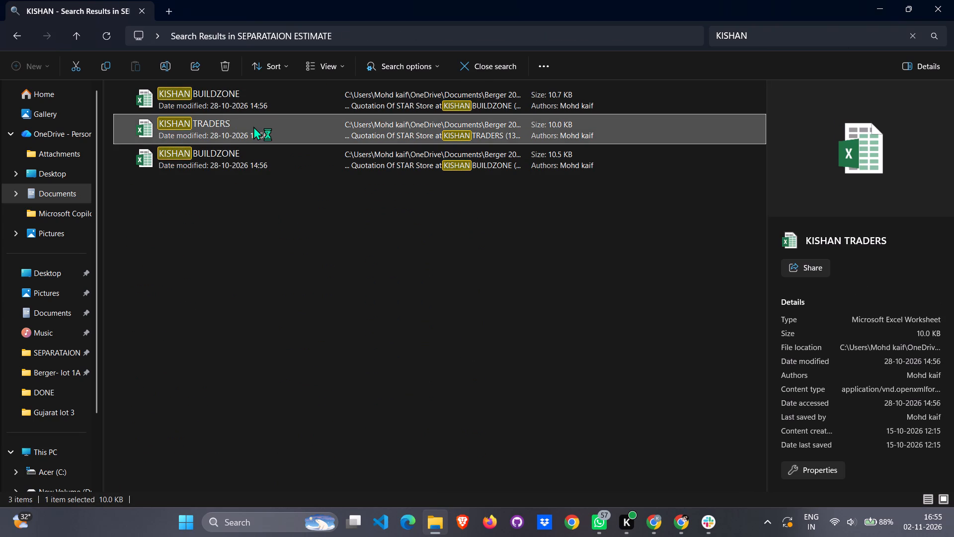
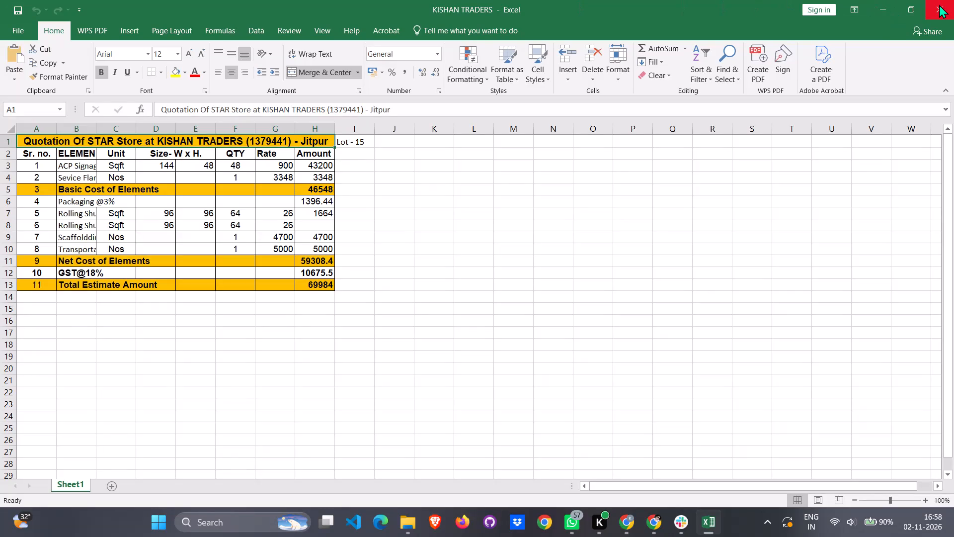
Close the KISHAN TRADERS quotation and clear the KISHAN search in the SEPARATAION ESTIMATE folder.
left_click(940, 4)
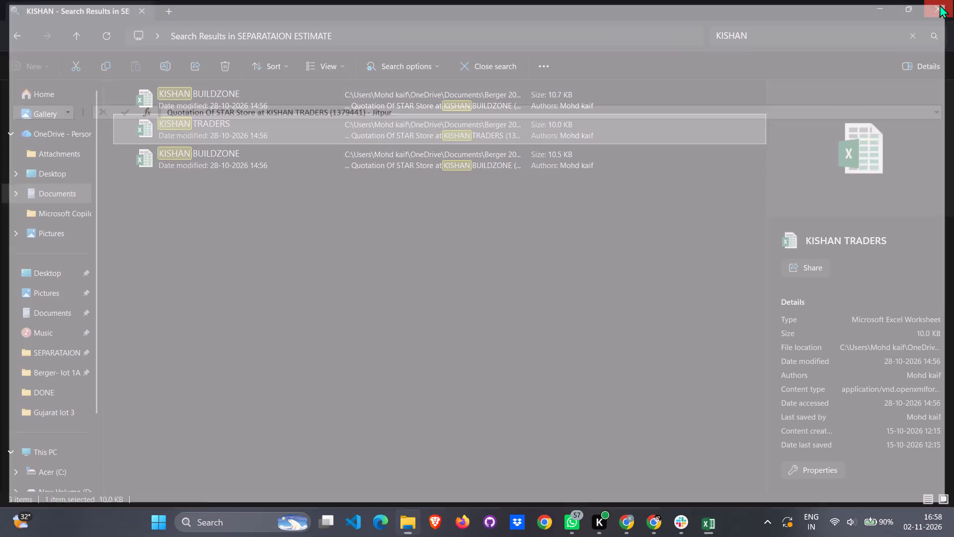
left_click(913, 35)
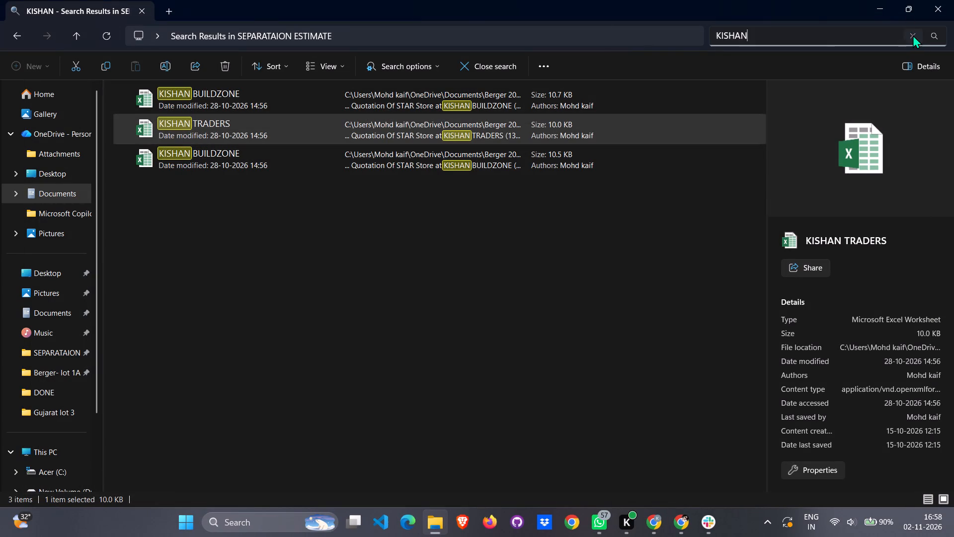